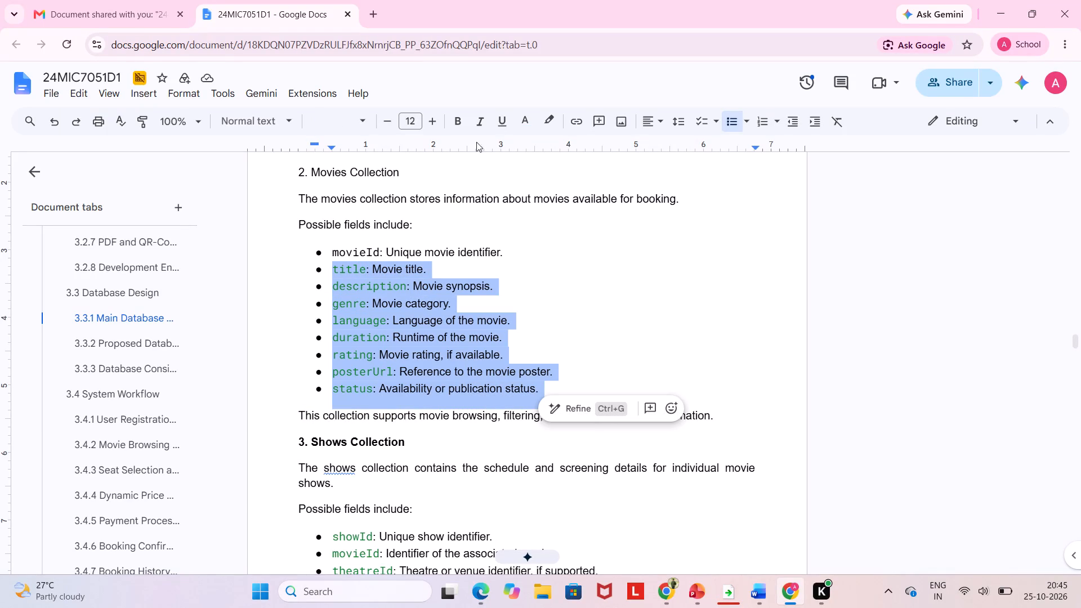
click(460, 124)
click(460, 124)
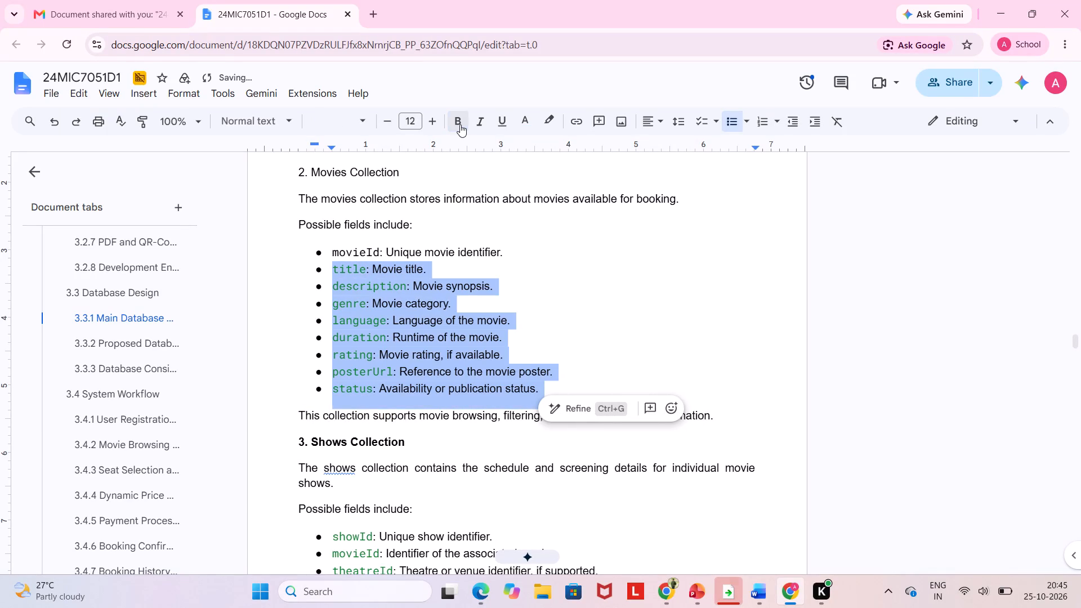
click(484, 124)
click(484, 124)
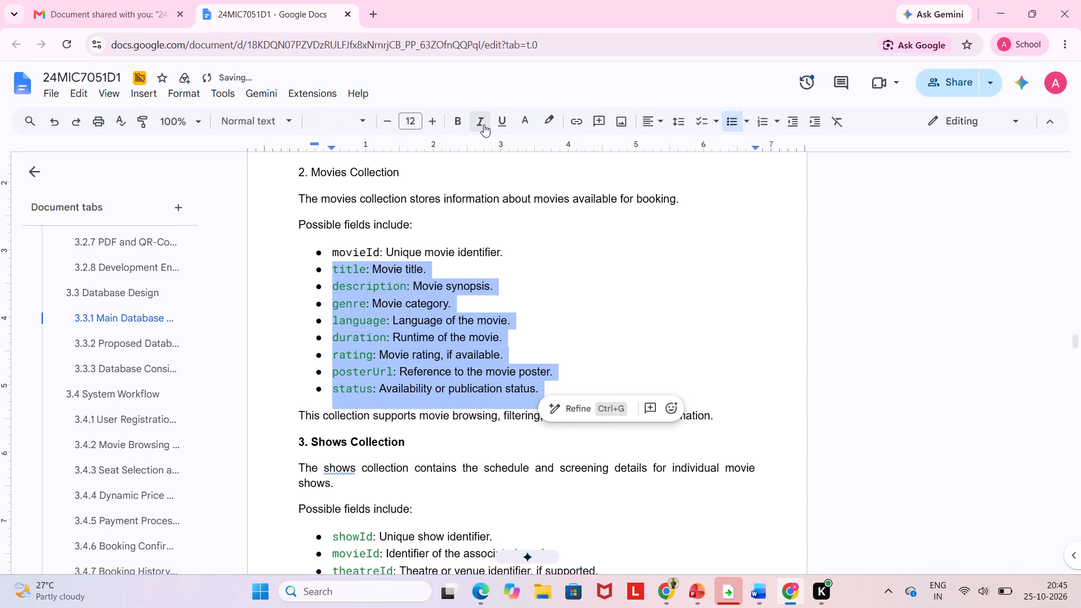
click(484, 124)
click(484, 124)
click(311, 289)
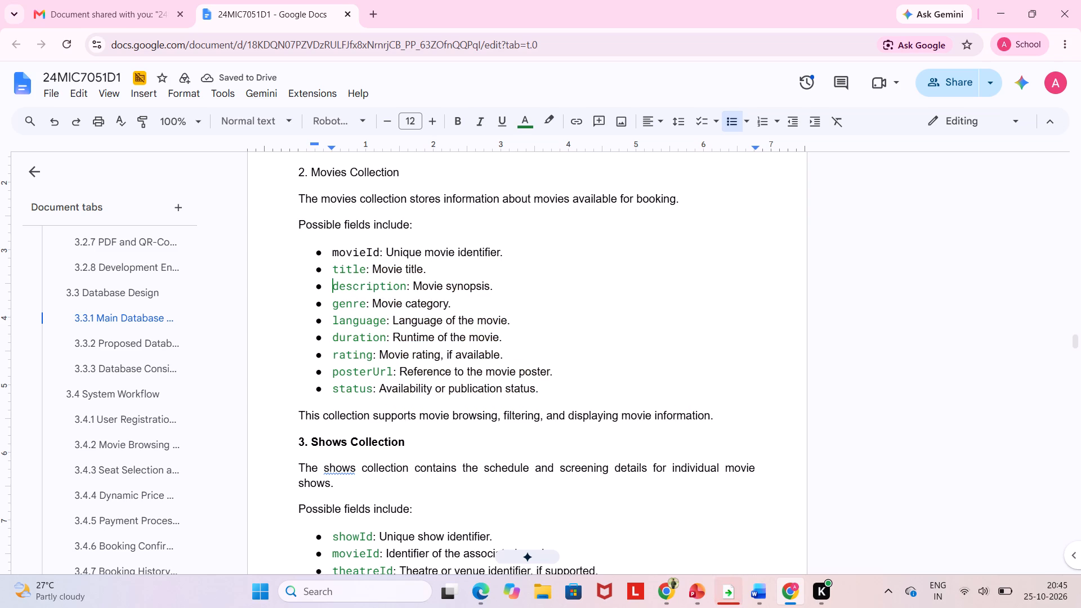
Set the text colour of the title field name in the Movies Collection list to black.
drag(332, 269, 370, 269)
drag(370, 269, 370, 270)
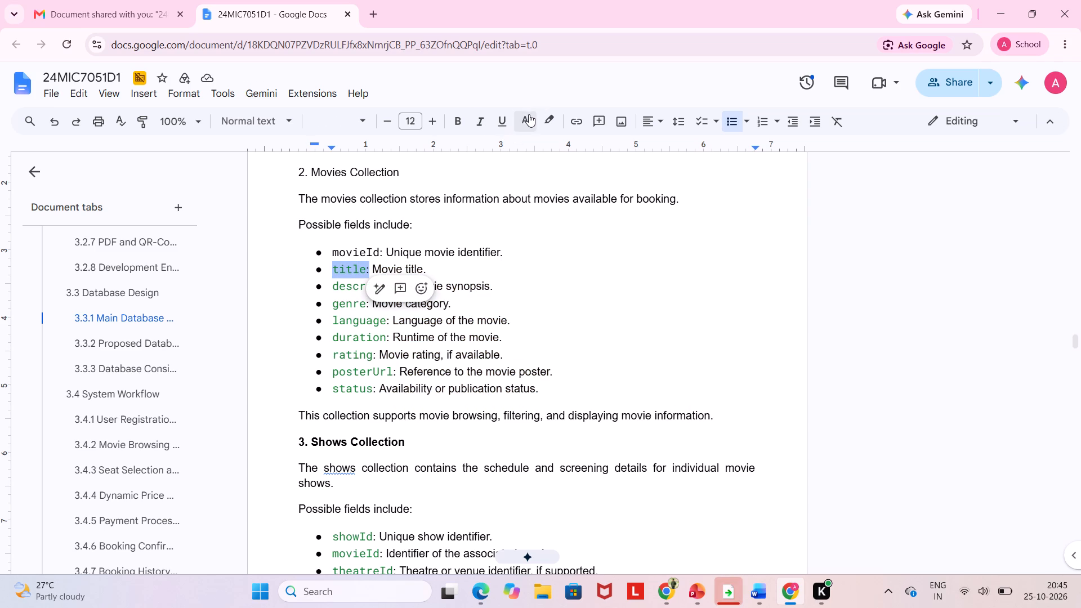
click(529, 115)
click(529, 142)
Set the text colour of the whole Movies Collection field list, from movieId to status, to black.
drag(328, 252, 399, 340)
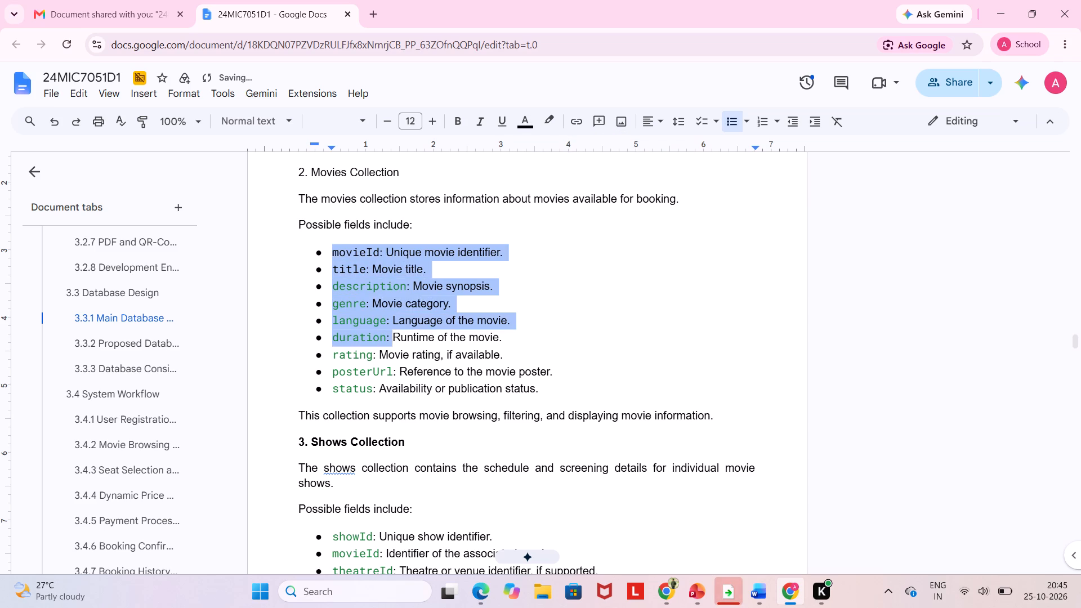
drag(399, 340, 551, 394)
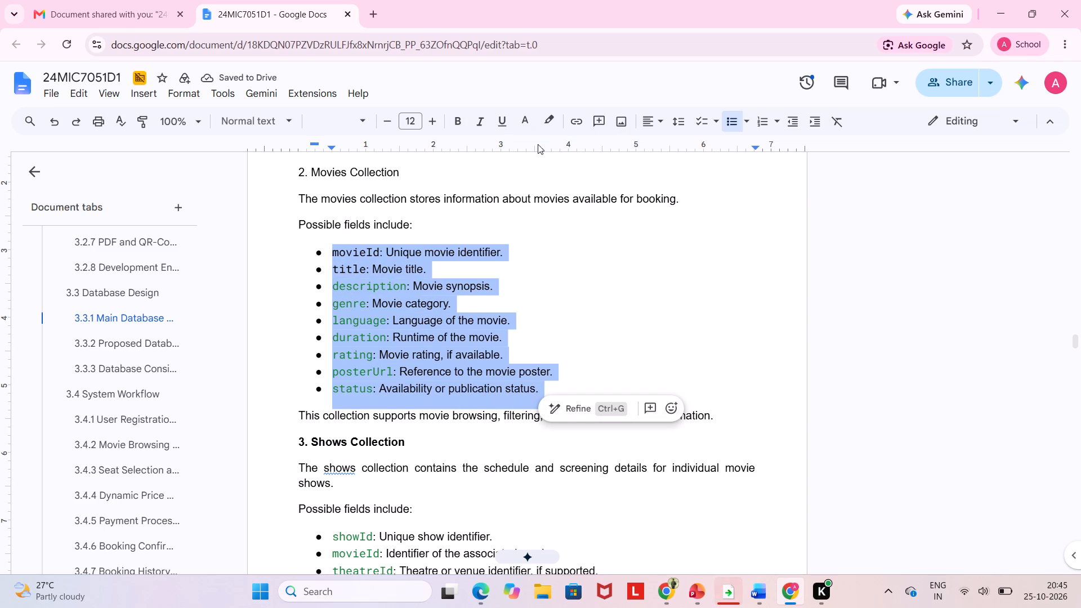
click(524, 122)
click(527, 149)
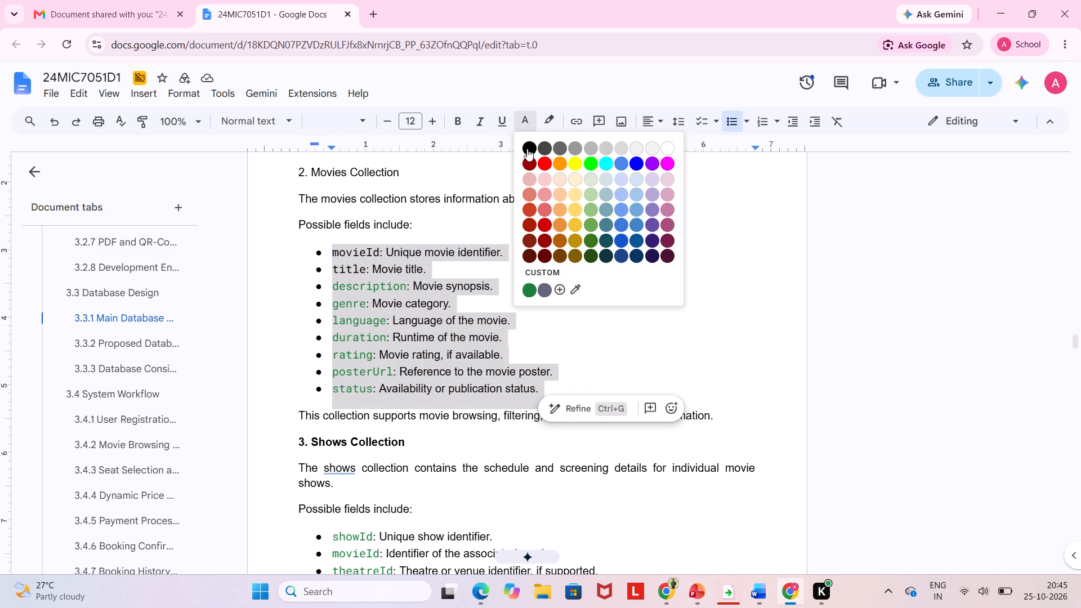
click(587, 369)
Set the text colour of the Shows Collection field list, from showId to status, to black.
scroll(587, 369, down, 1)
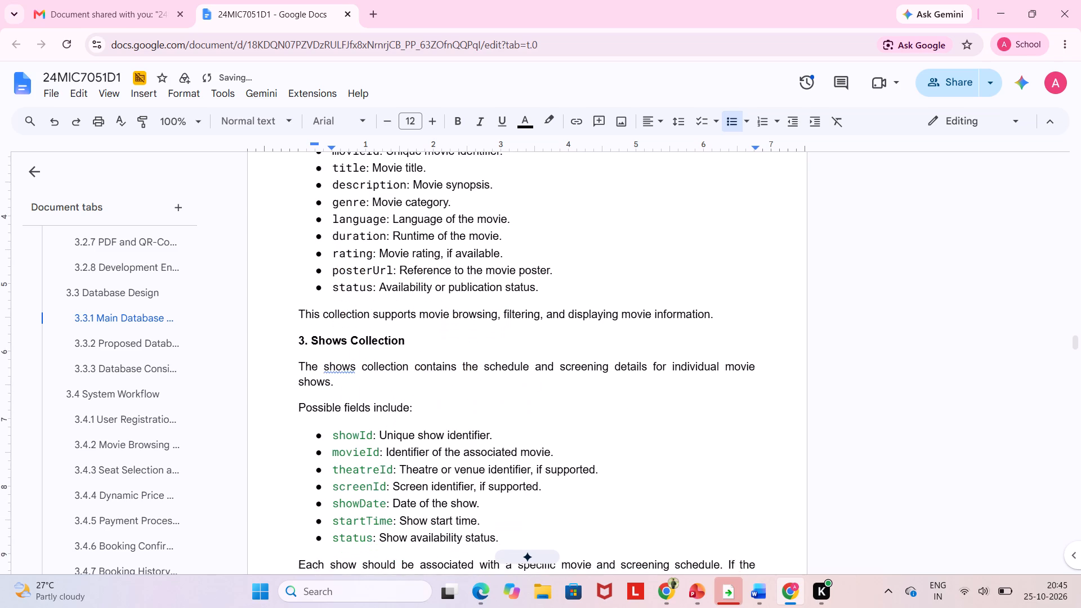
scroll(587, 369, down, 2)
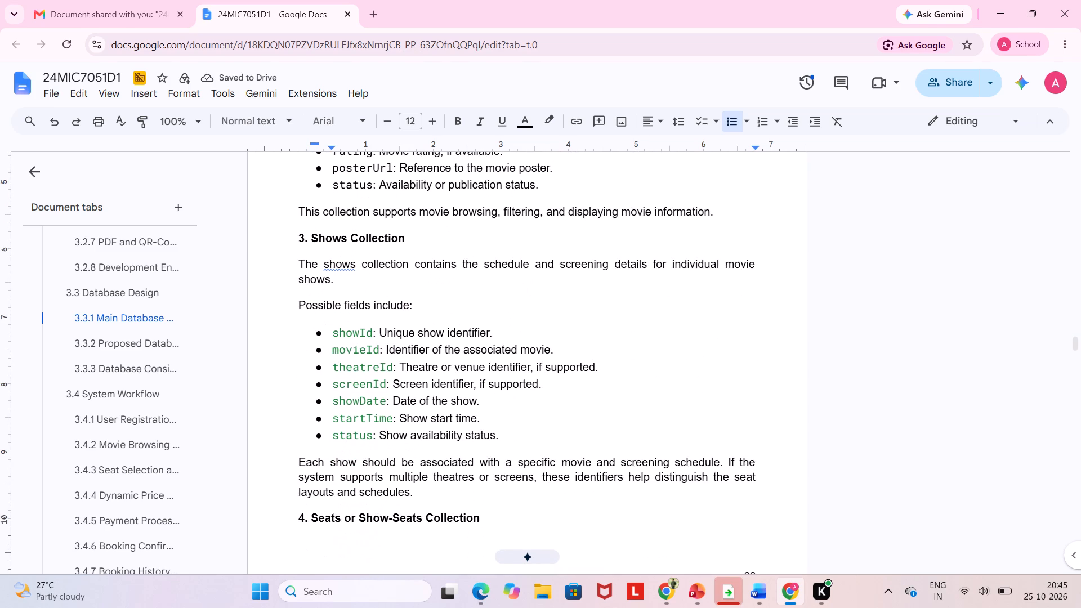
drag(316, 321, 501, 439)
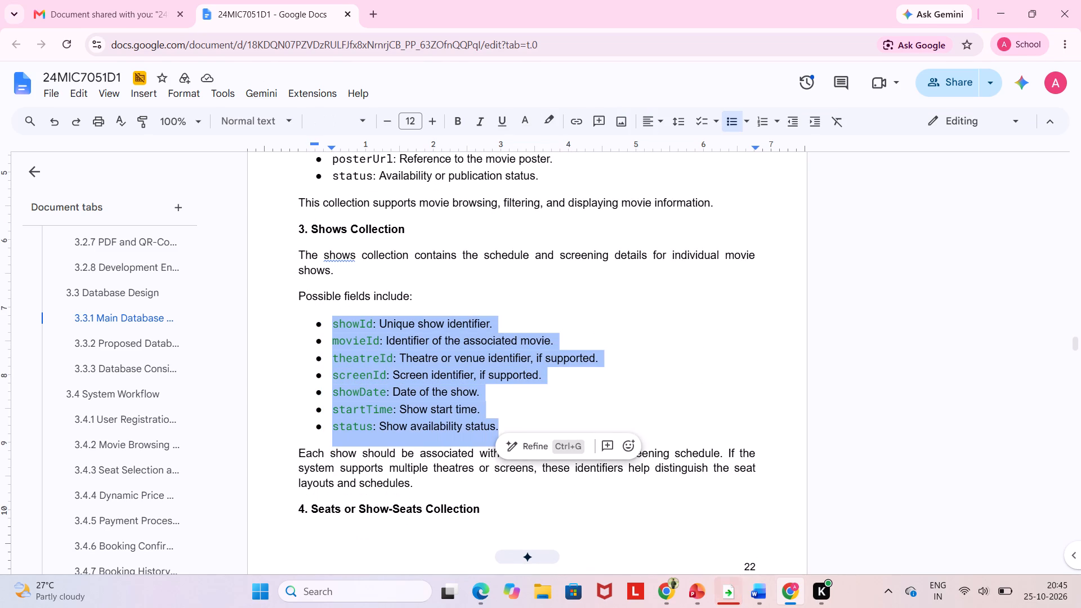
click(523, 123)
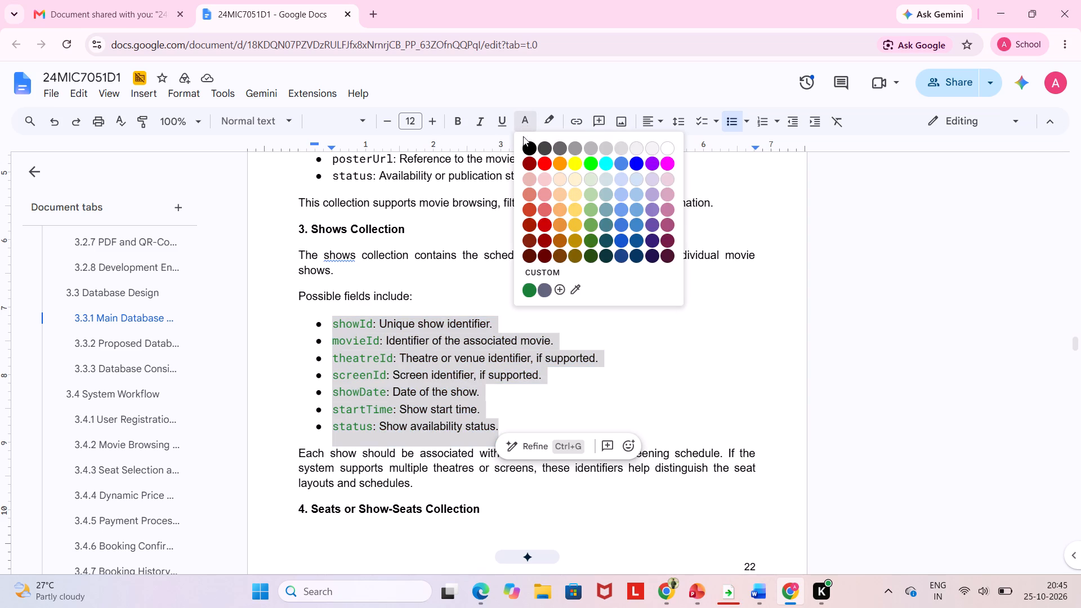
click(526, 149)
click(544, 325)
Set the text colour of the seat data field list, from seatId to lockExpiresAt, to black.
scroll(544, 325, down, 5)
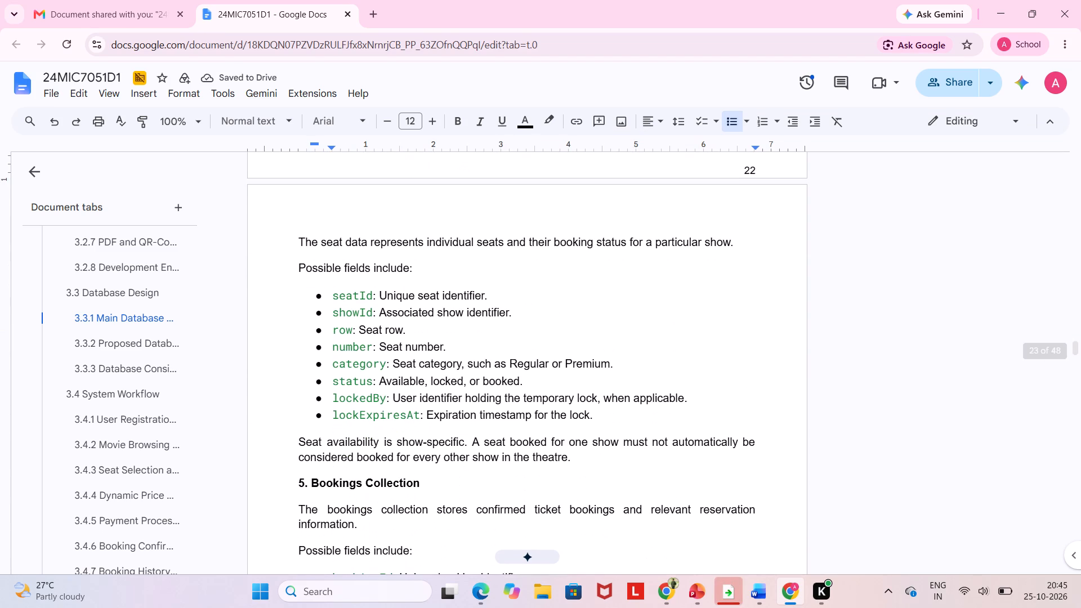
drag(315, 293, 562, 423)
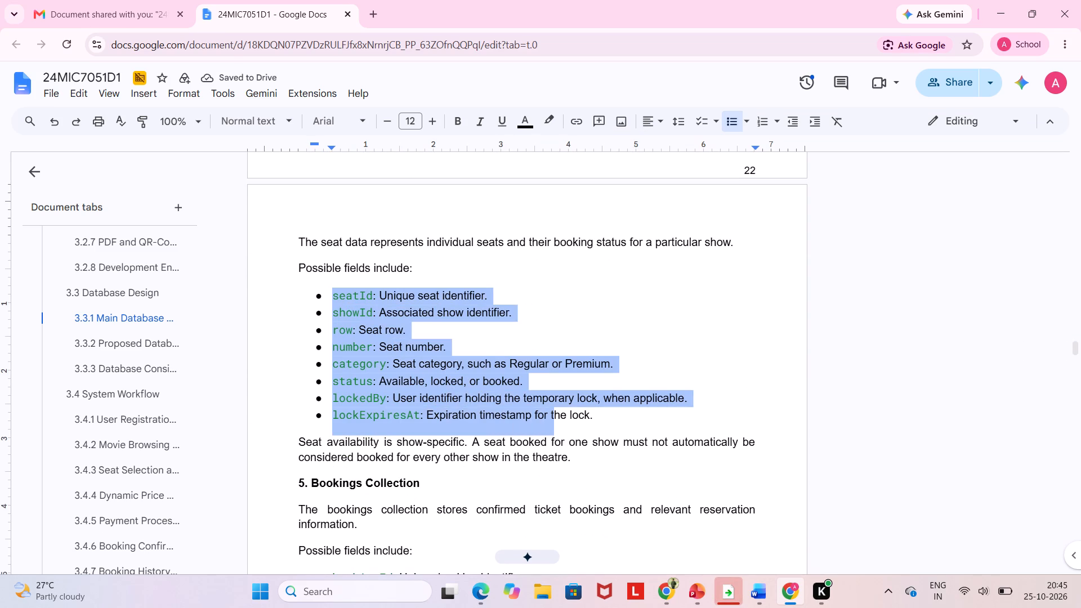
drag(562, 423, 610, 422)
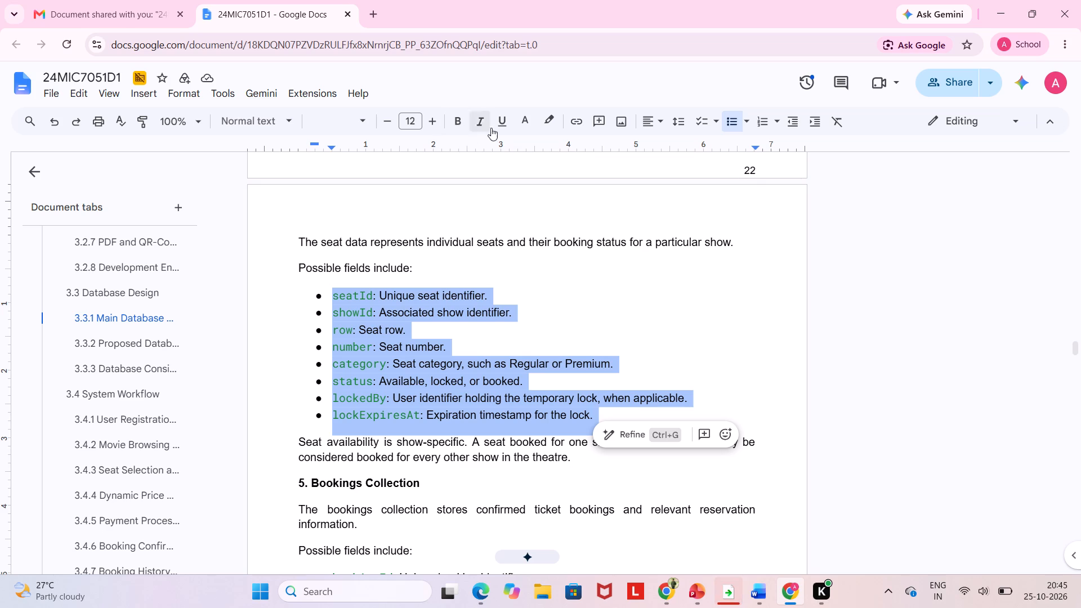
click(524, 114)
click(527, 146)
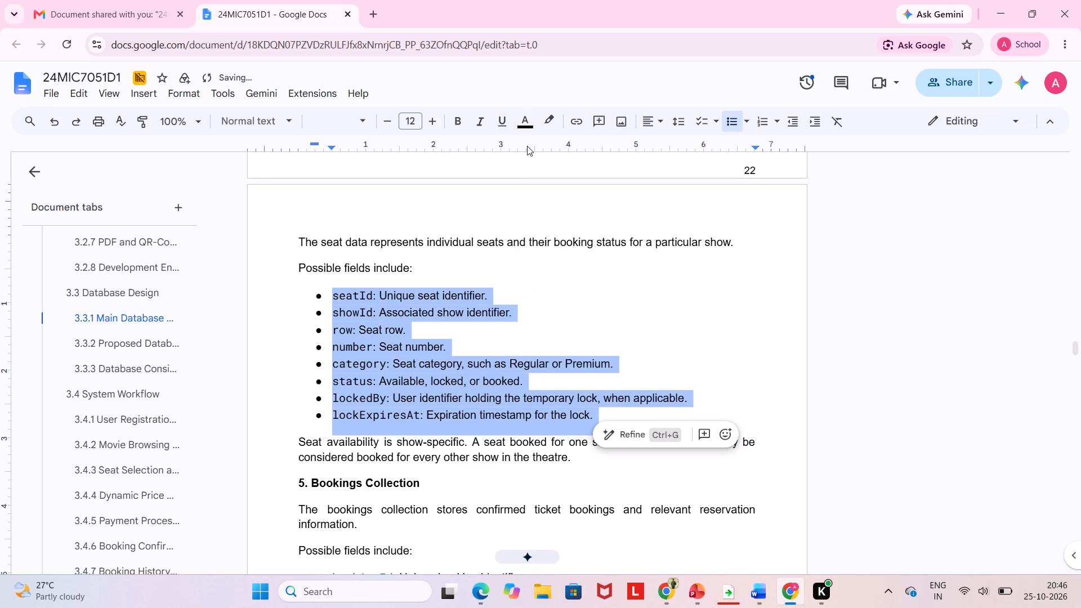
click(435, 304)
Set the text colour of the Bookings Collection field list, from bookingId to qrReference, to black.
scroll(435, 304, down, 4)
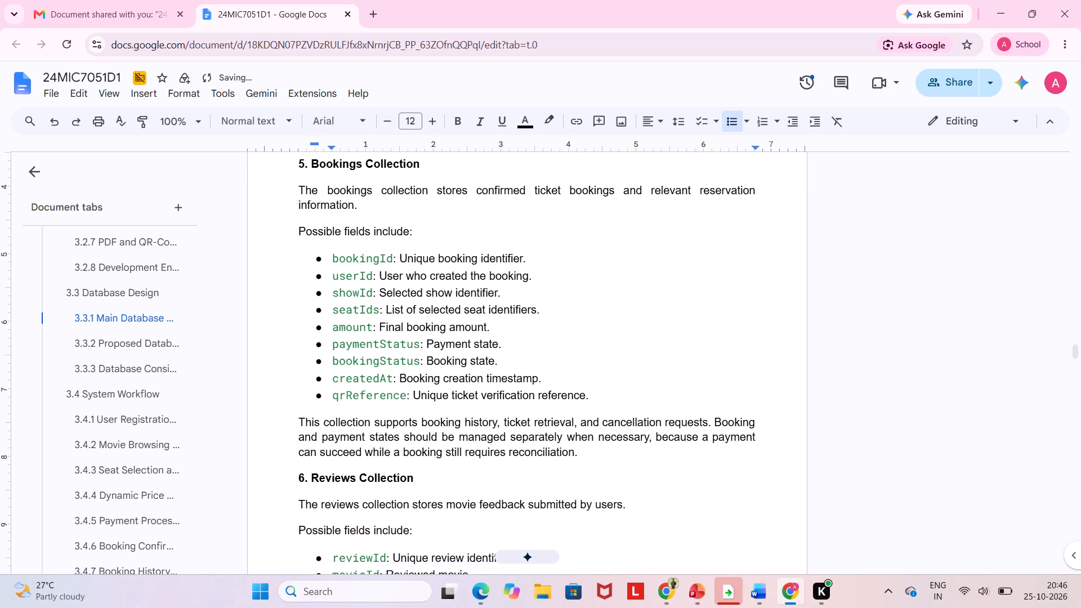
drag(310, 261, 584, 396)
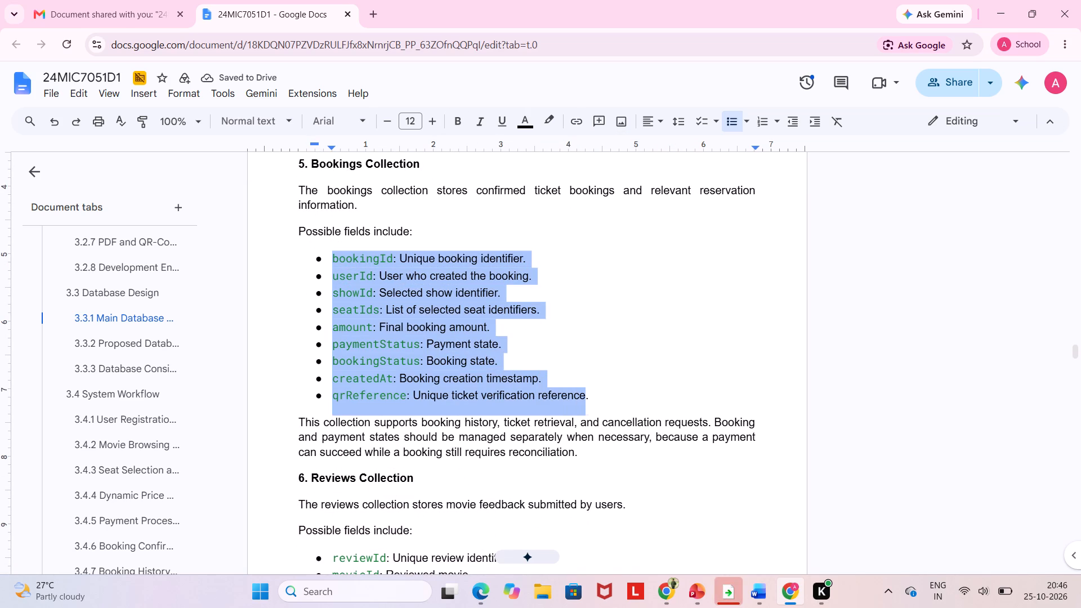
drag(584, 396, 592, 401)
click(523, 123)
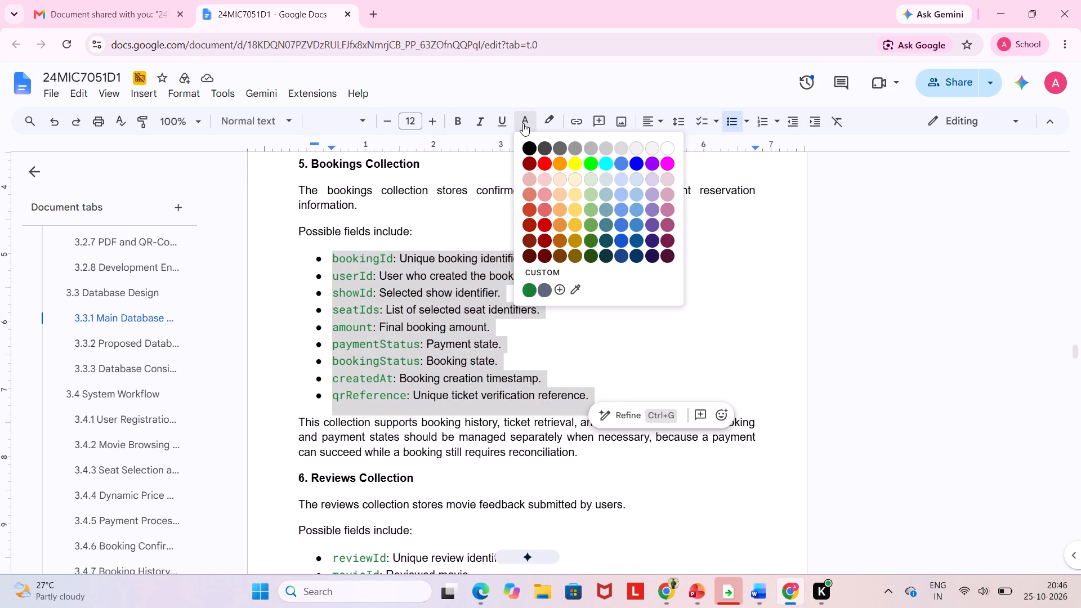
click(526, 145)
click(426, 418)
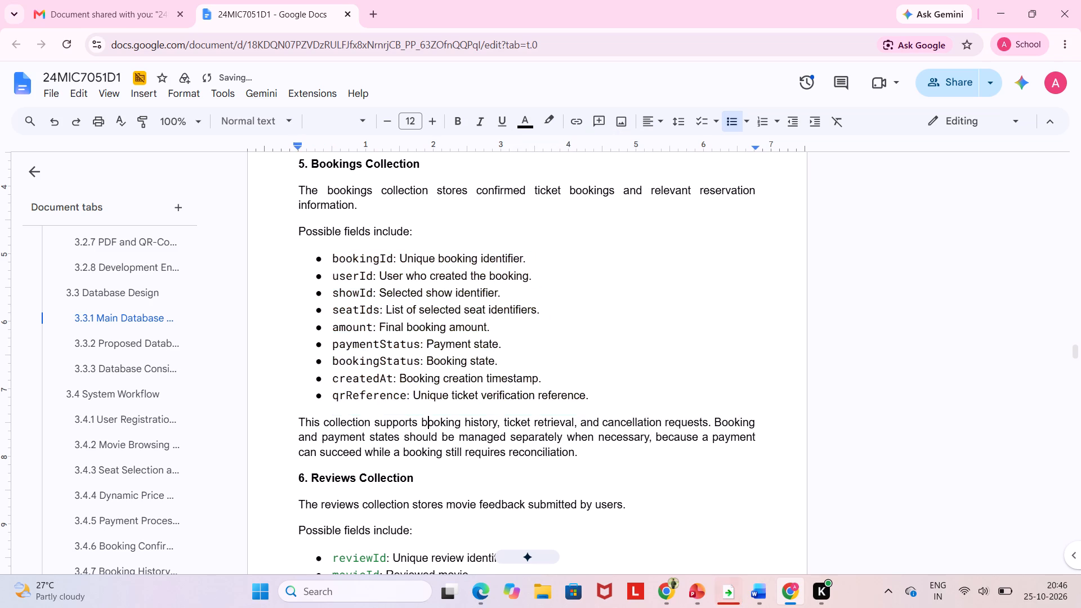
Set the text colour of the Reviews Collection field list, from reviewId to createdAt across the page break, to black.
scroll(426, 418, up, 1)
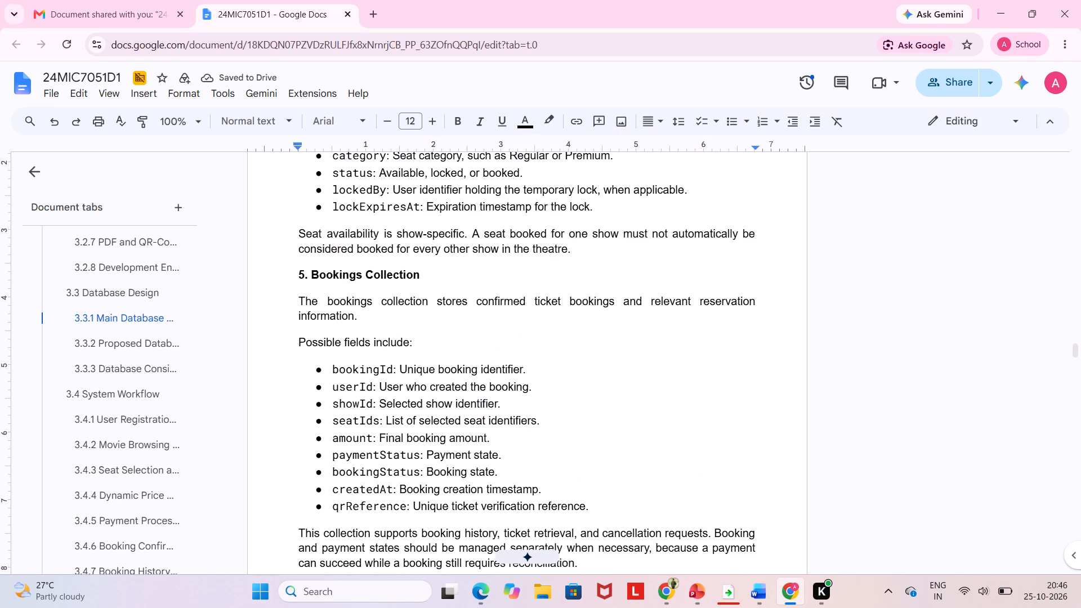
scroll(421, 326, up, 1)
scroll(421, 326, down, 3)
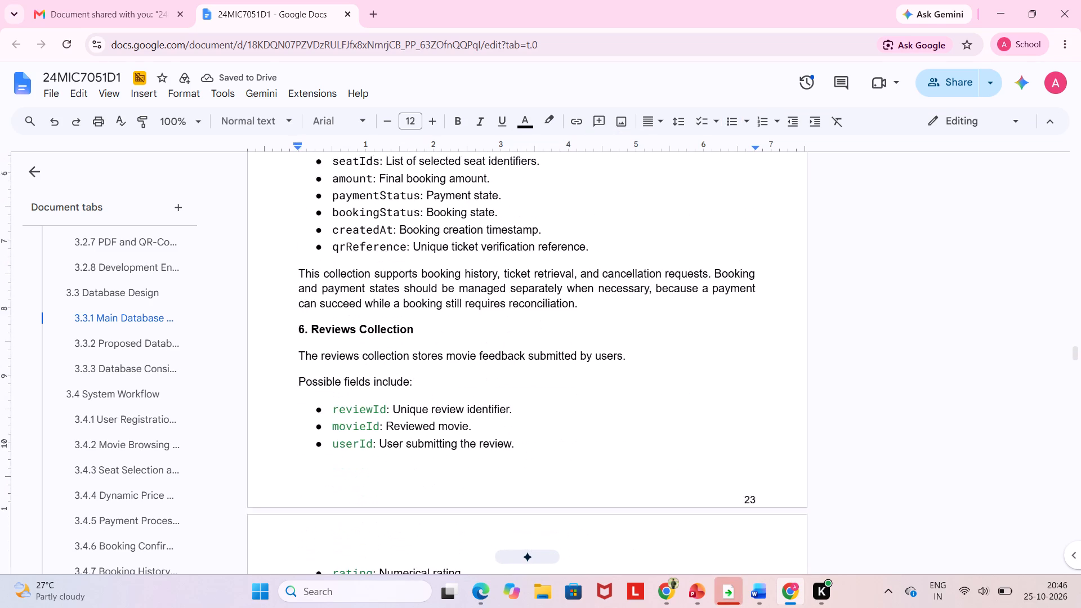
scroll(421, 326, down, 2)
drag(307, 269, 525, 471)
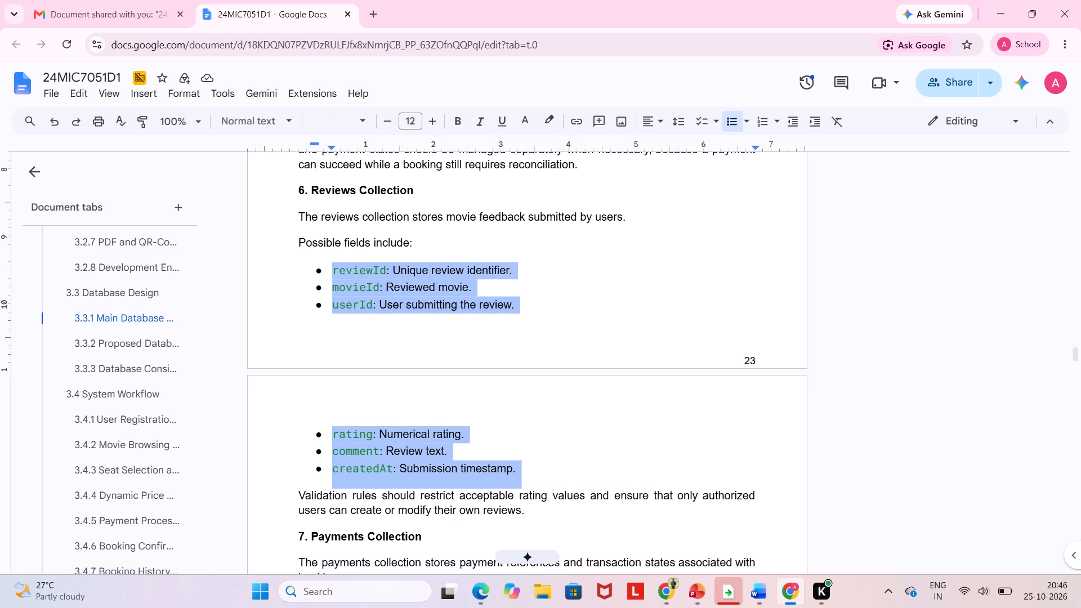
click(525, 123)
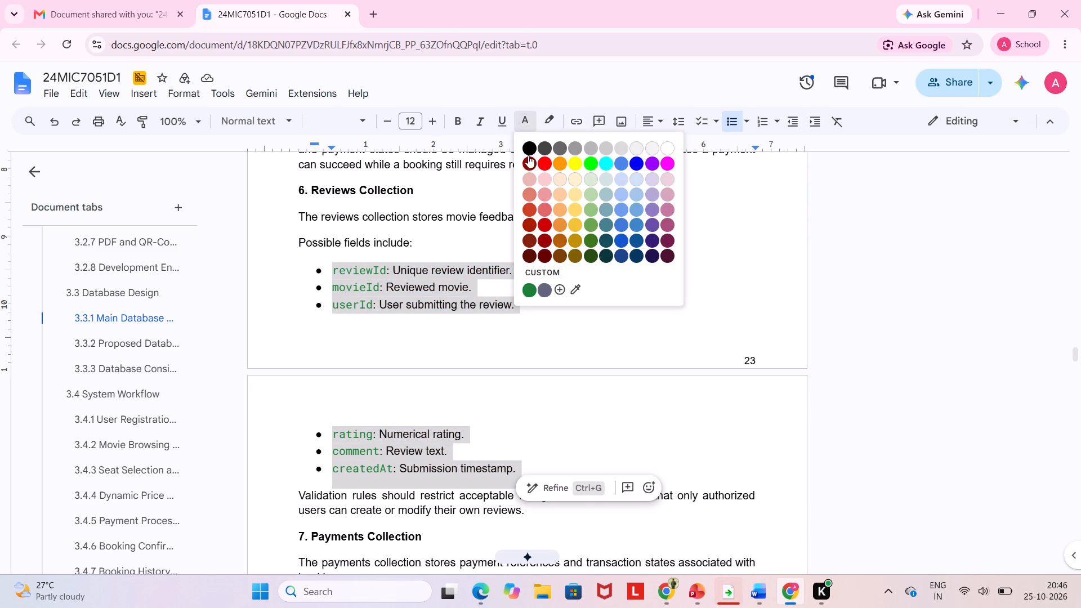
click(529, 147)
click(473, 350)
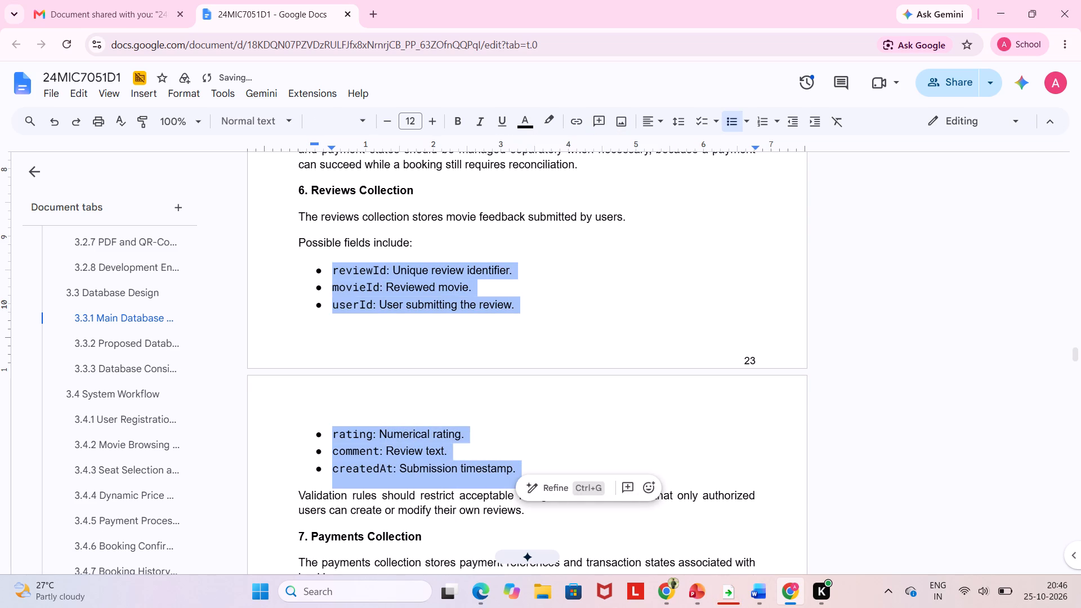
Set the text colour of the Payments Collection field list, from paymentId to verifiedAt, to black.
scroll(473, 350, down, 3)
scroll(334, 363, down, 1)
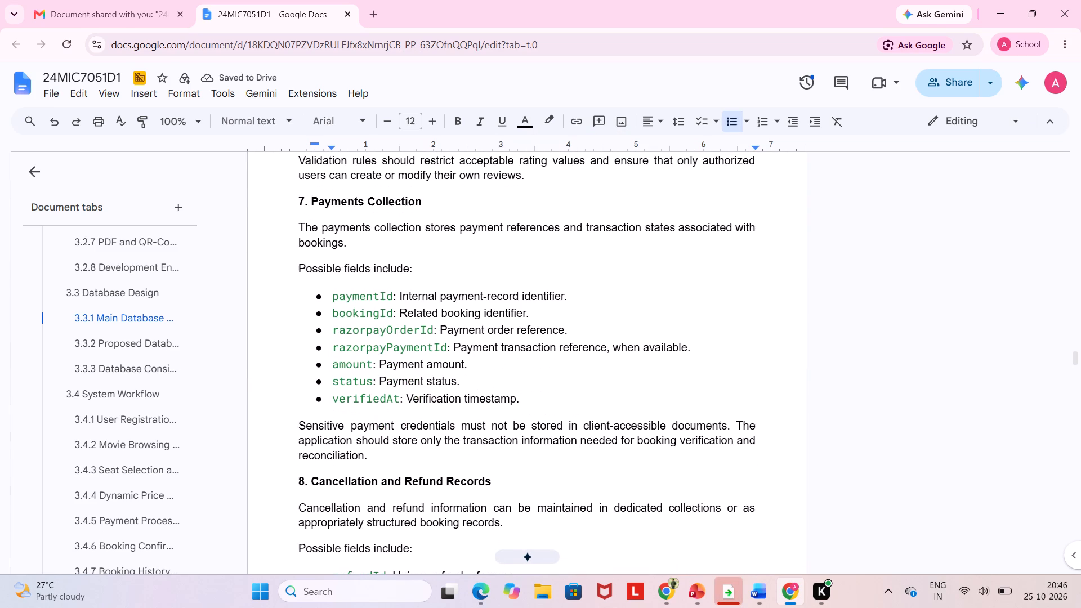
drag(313, 298, 499, 409)
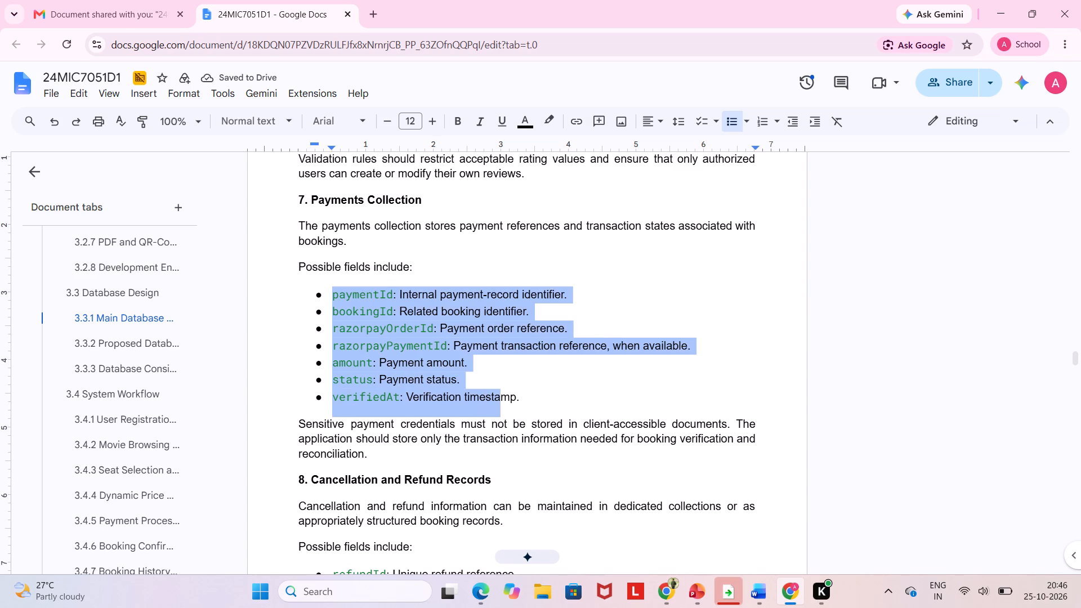
drag(499, 409, 528, 416)
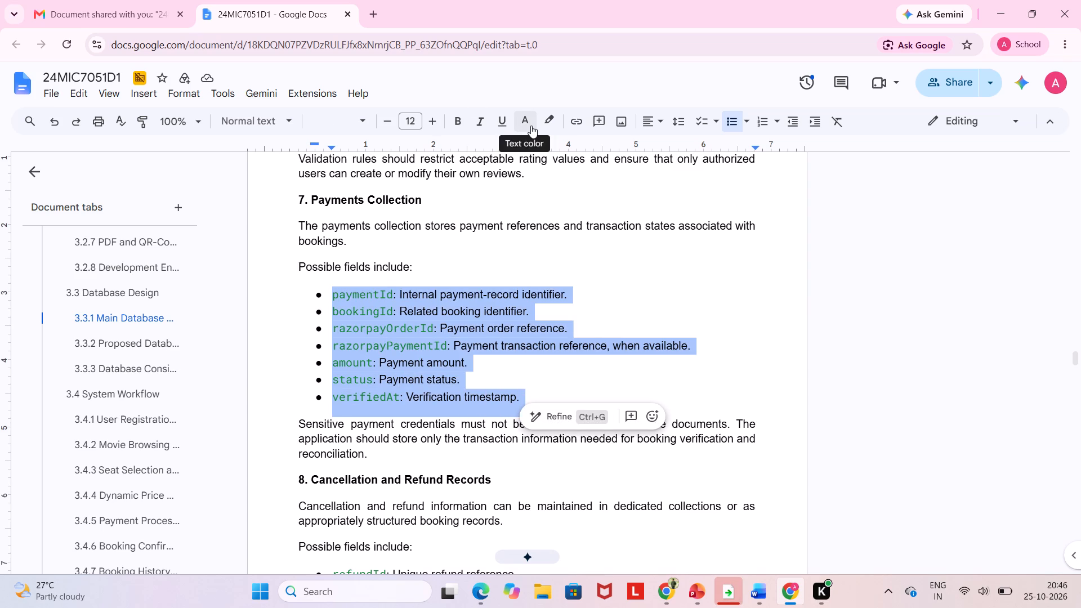
click(531, 126)
click(532, 145)
click(488, 314)
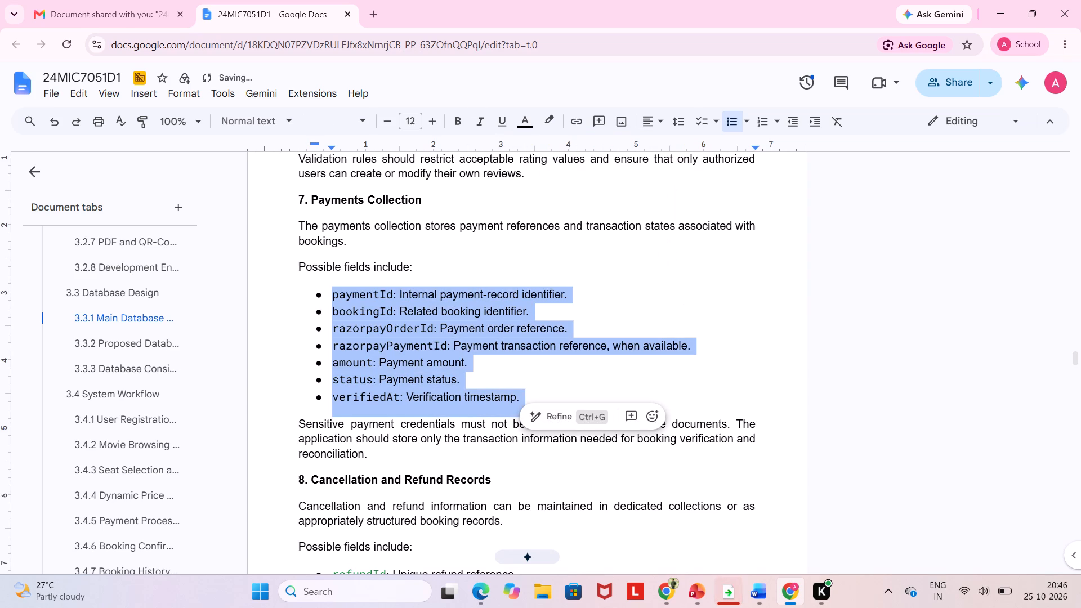
Set the text colour of the Cancellation and Refund Records field list, from refundId to createdAt, to black.
scroll(488, 314, down, 4)
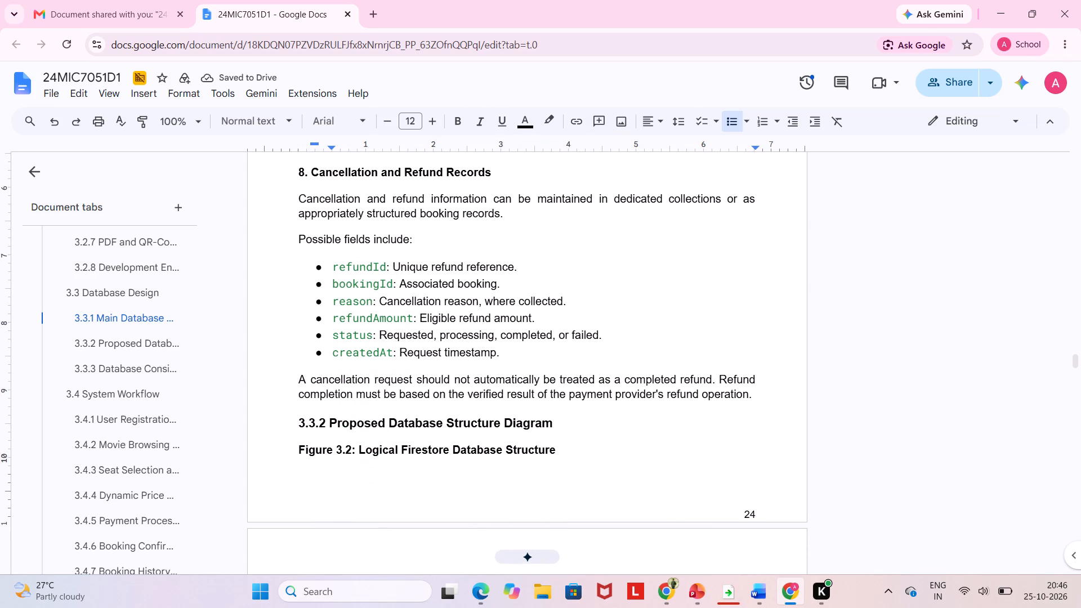
drag(312, 261, 522, 359)
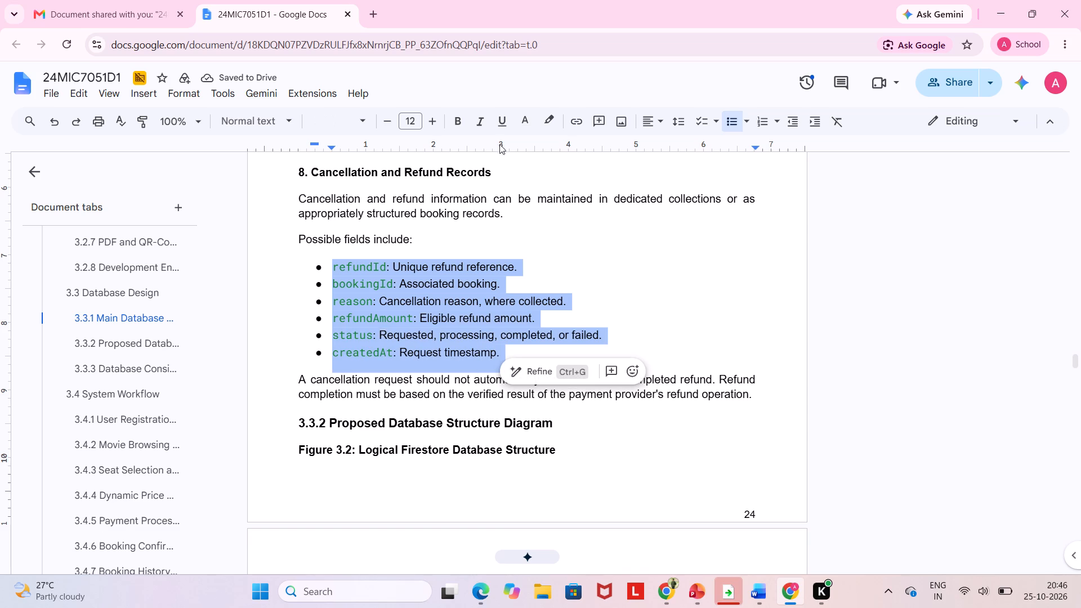
click(528, 127)
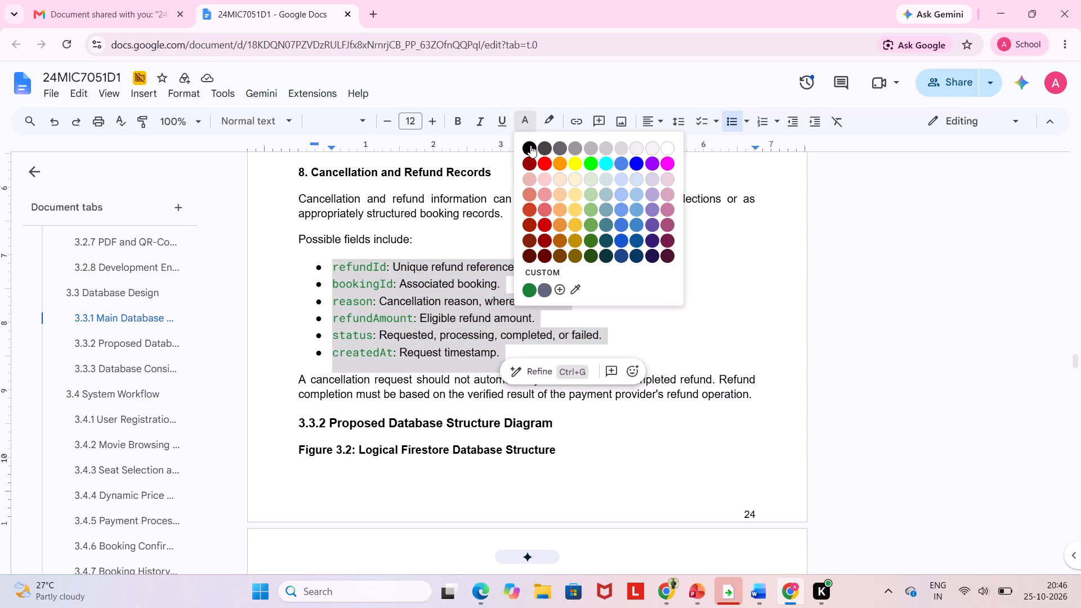
click(530, 145)
scroll(486, 267, down, 3)
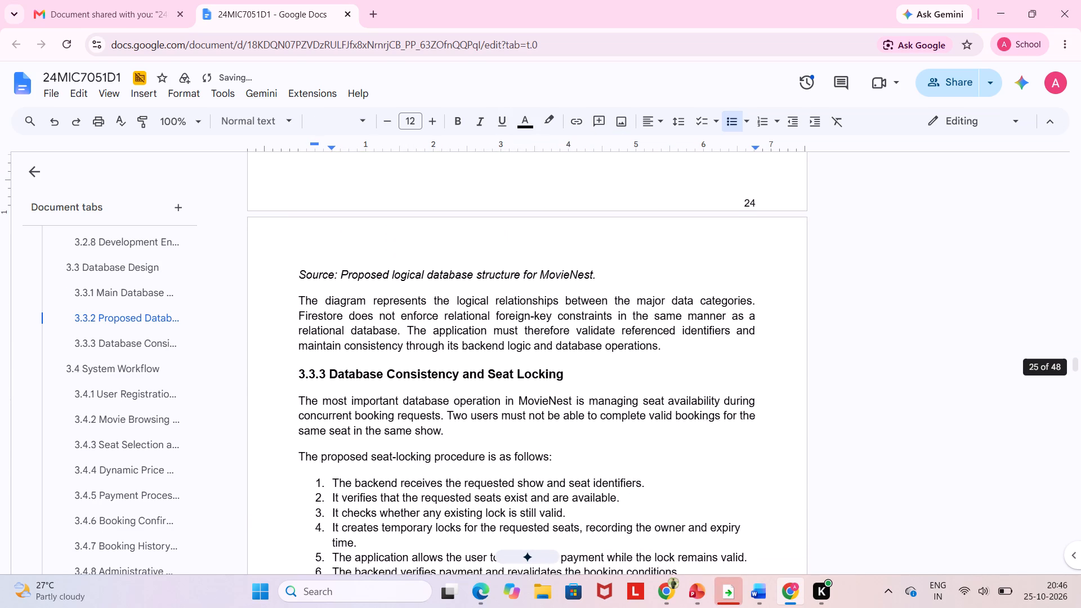
Remove the bold formatting from the heading "3.4.1 User Registration and Authentication".
scroll(486, 267, down, 5)
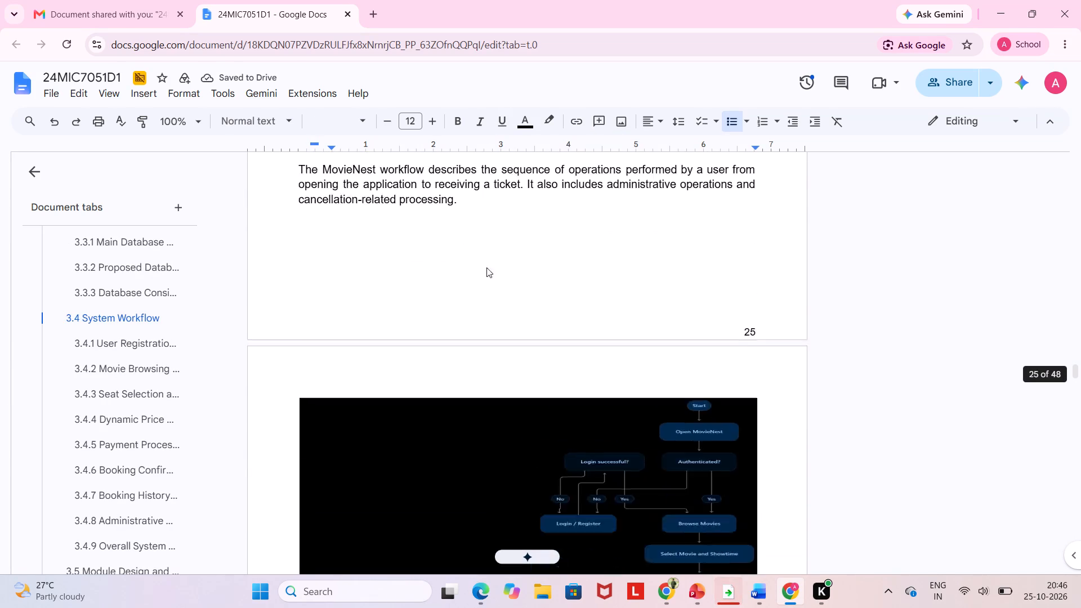
scroll(486, 267, down, 4)
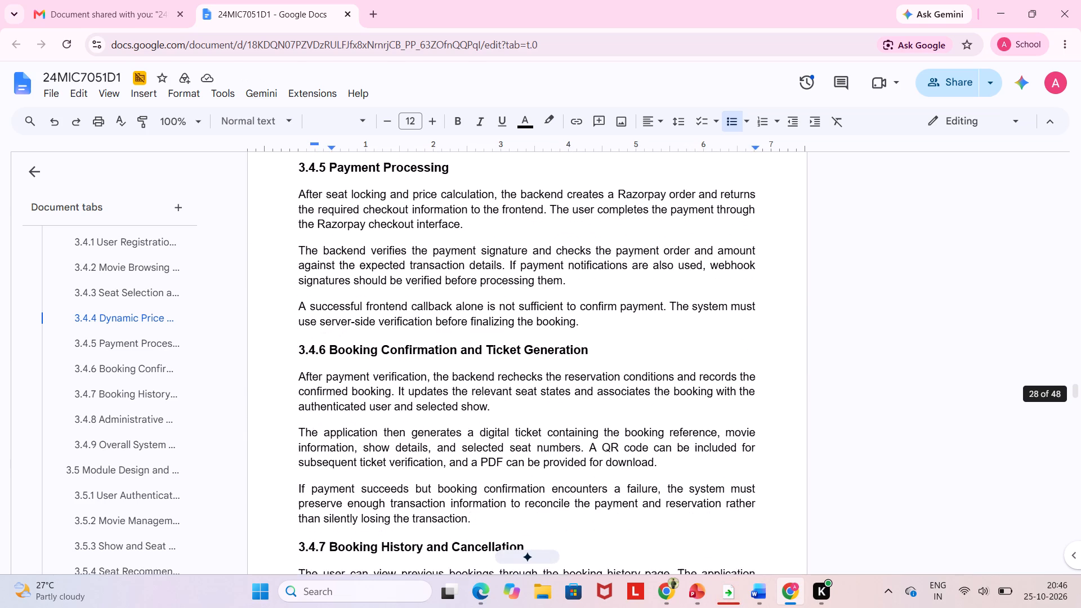
scroll(486, 267, up, 5)
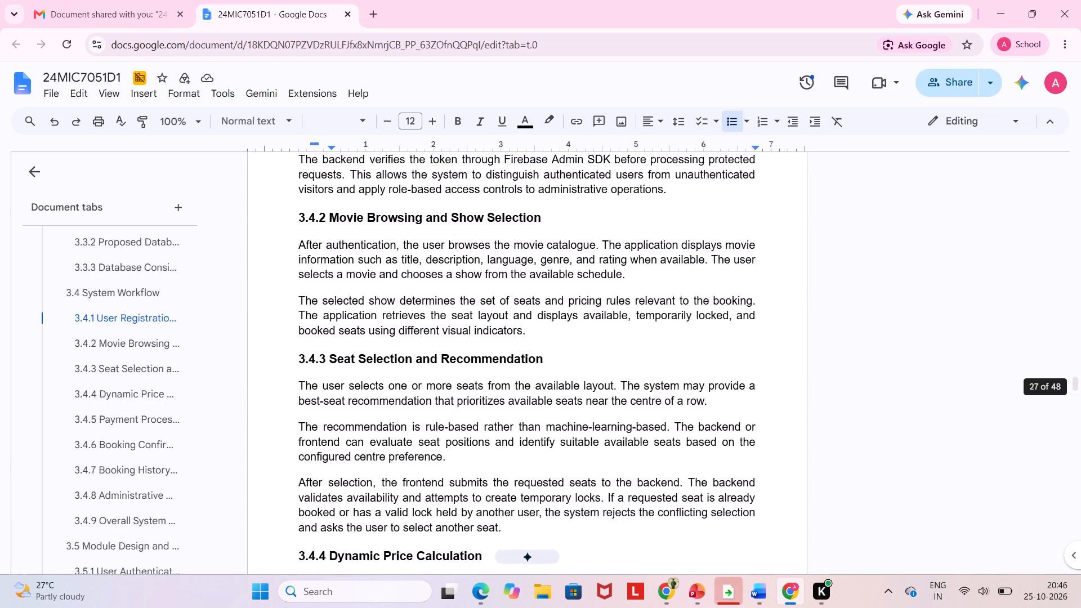
scroll(486, 267, up, 4)
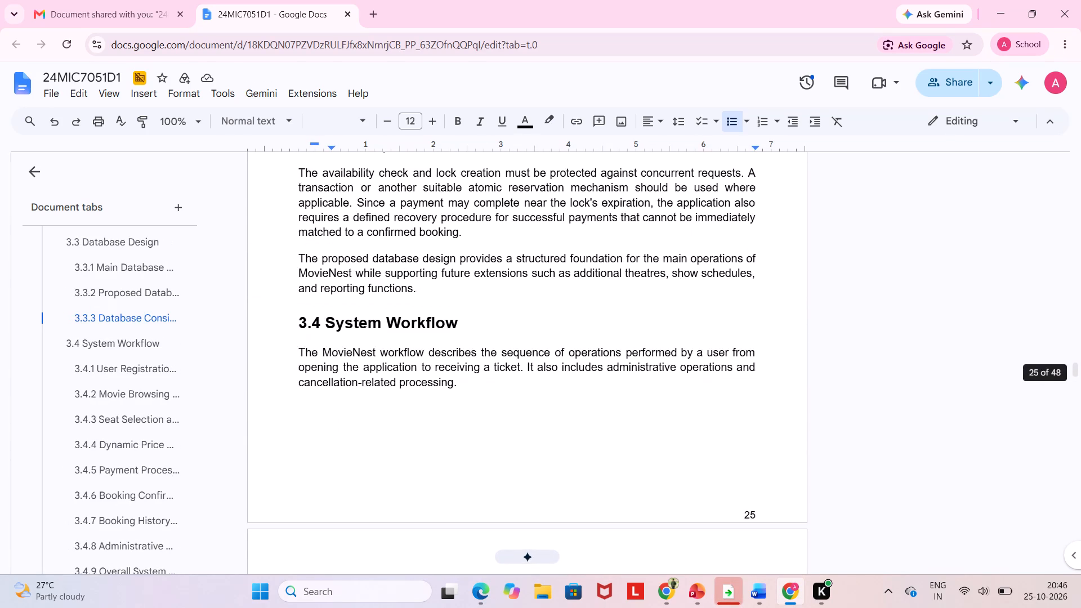
scroll(486, 267, down, 7)
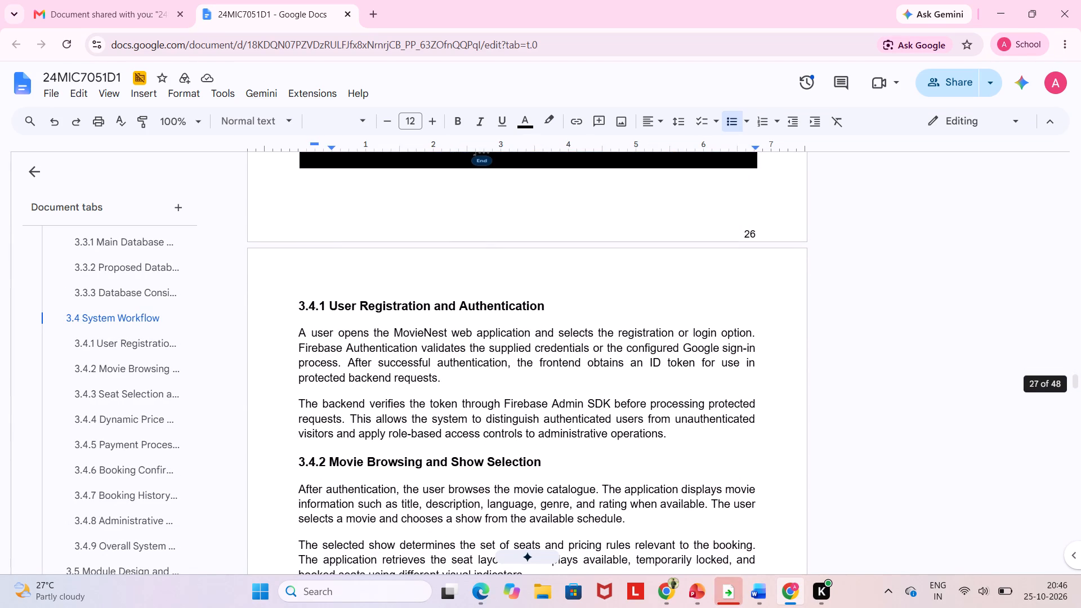
drag(569, 303, 282, 305)
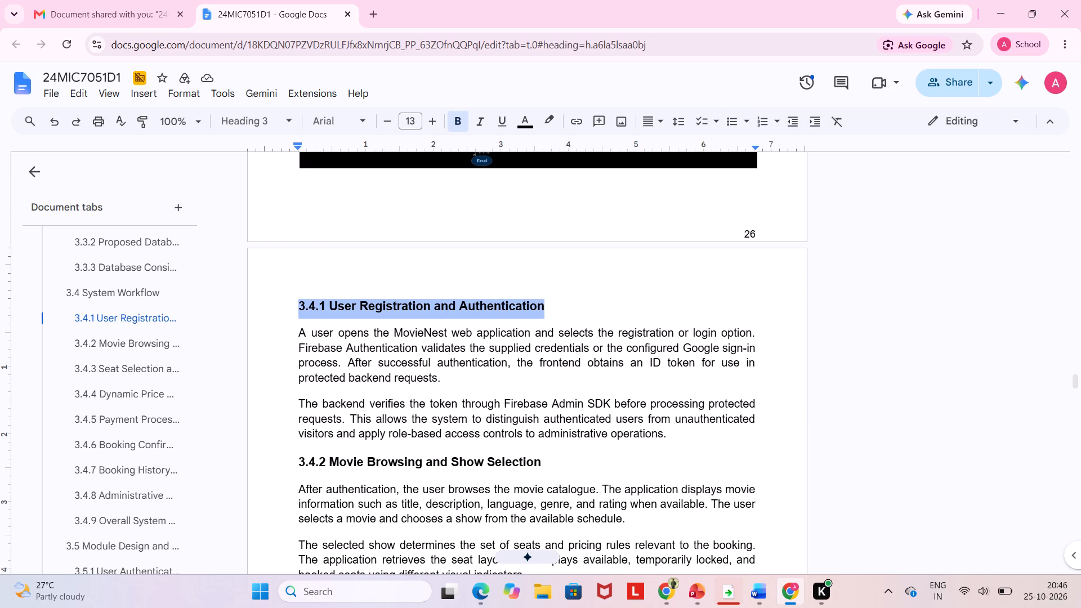
click(522, 125)
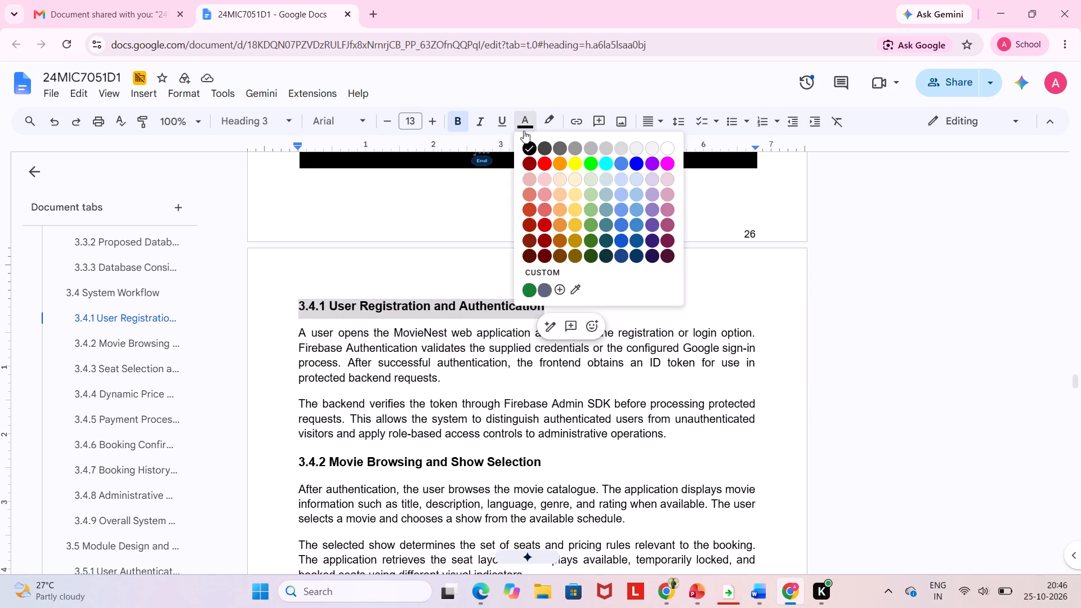
click(455, 111)
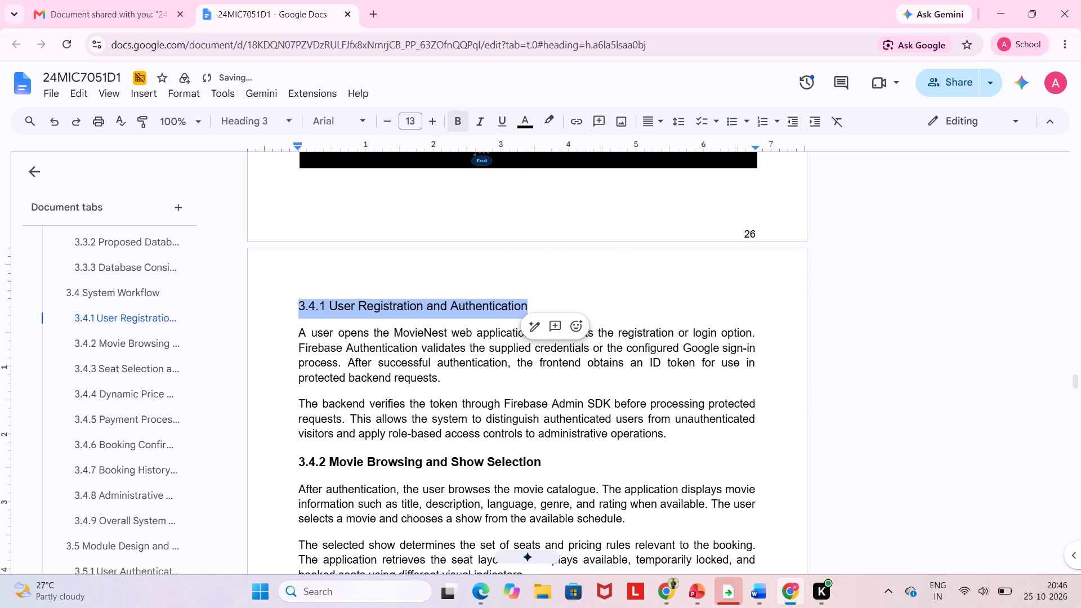
Remove the bold formatting from the heading "3.4.2 Movie Browsing and Show Selection", leaving it non-italic.
drag(543, 465, 280, 457)
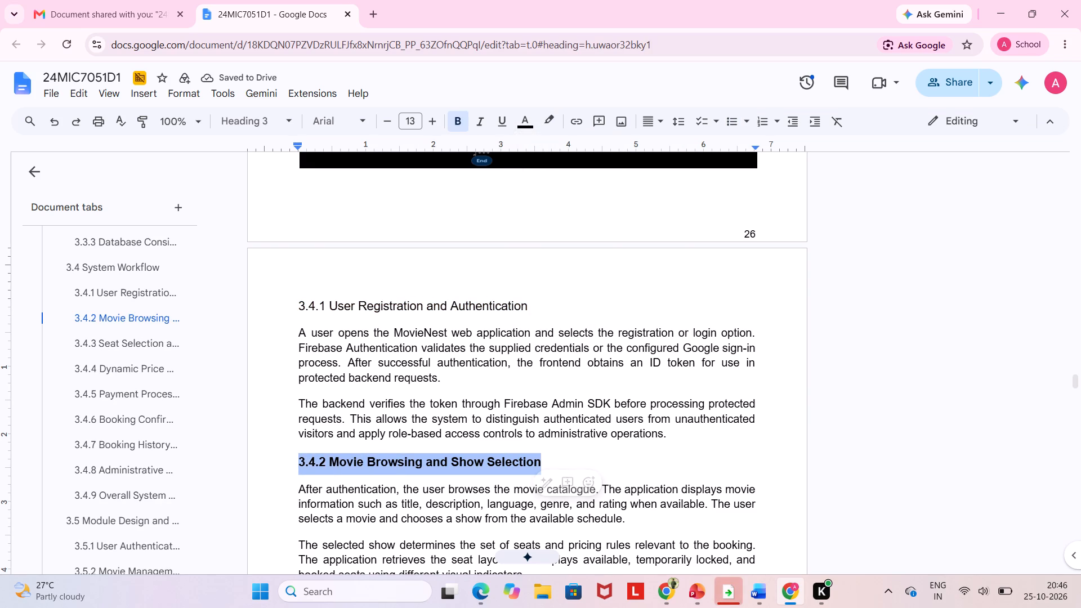
click(528, 114)
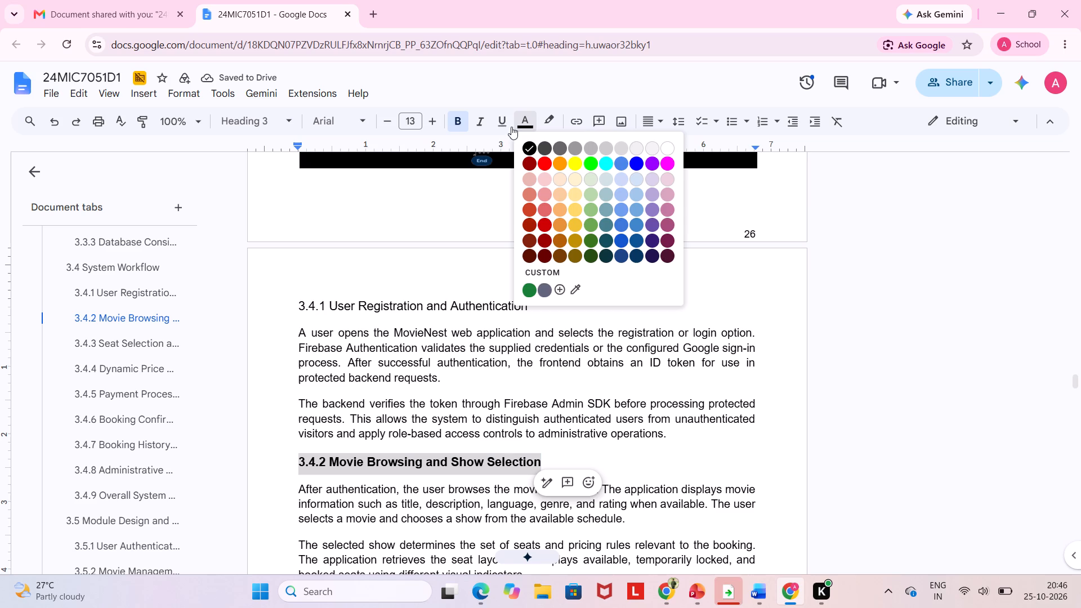
click(475, 120)
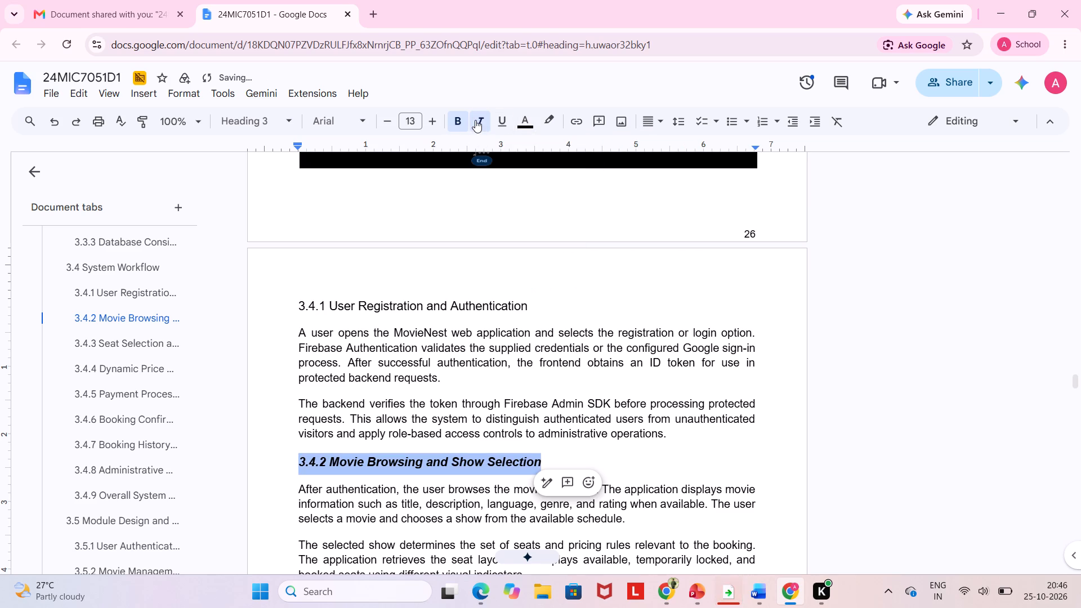
click(475, 120)
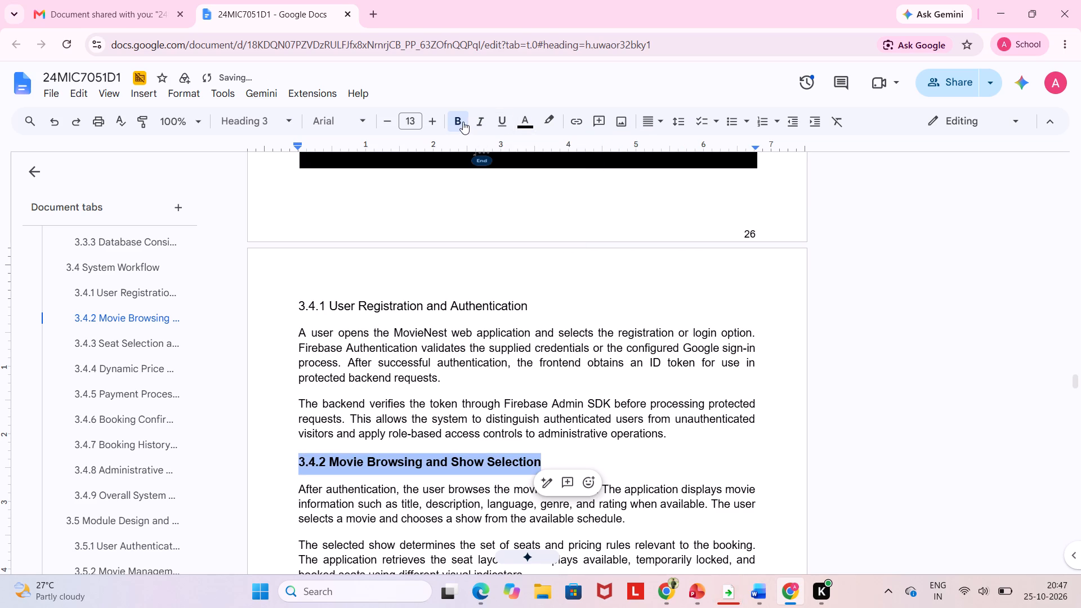
click(463, 122)
click(510, 427)
Remove the bold formatting from the whole heading "3.4.3 Seat Selection and Recommendation", without including the paragraph above it.
scroll(510, 427, down, 2)
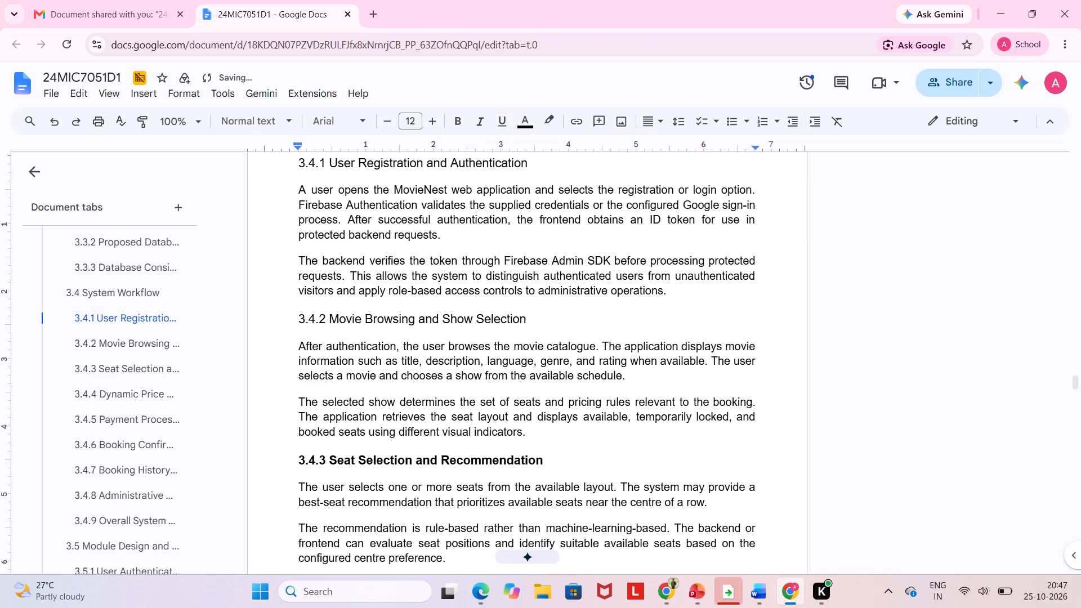
scroll(510, 427, down, 1)
drag(559, 363, 351, 350)
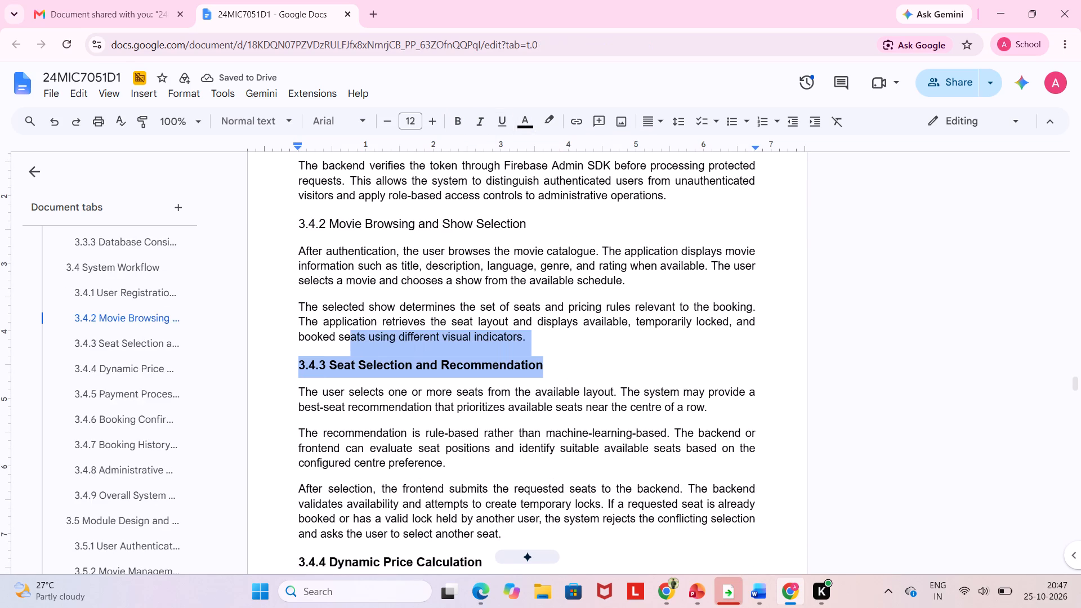
drag(351, 350, 302, 359)
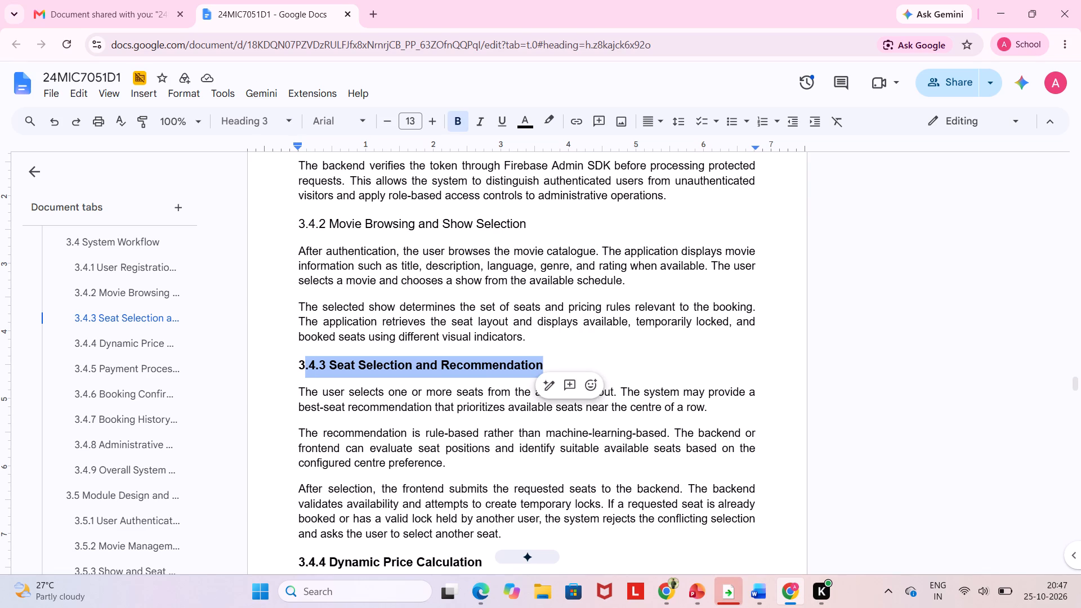
click(430, 342)
drag(554, 366, 306, 350)
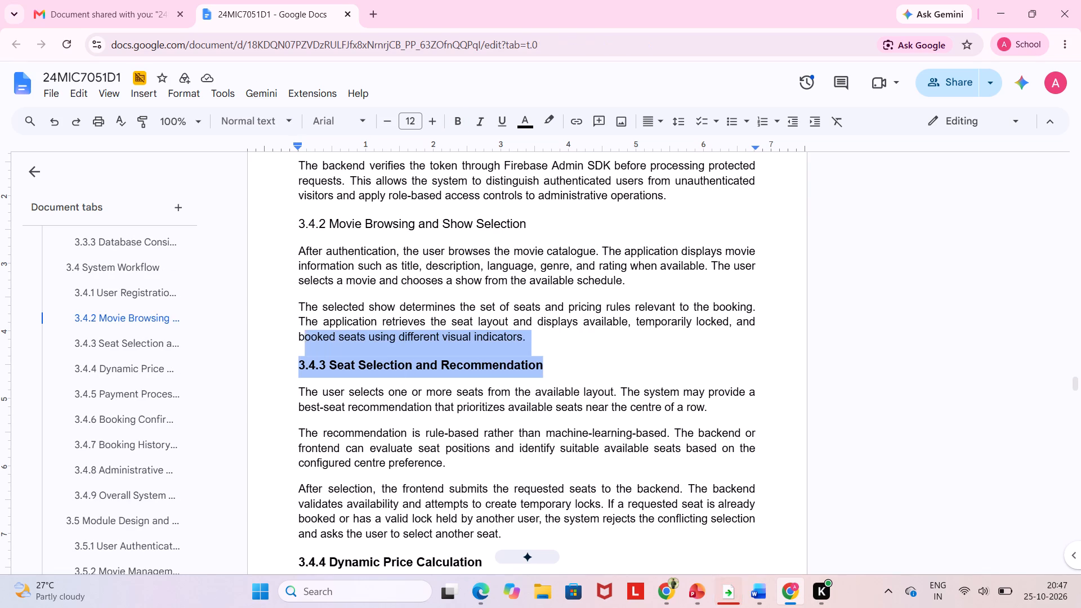
drag(306, 350, 300, 363)
click(459, 118)
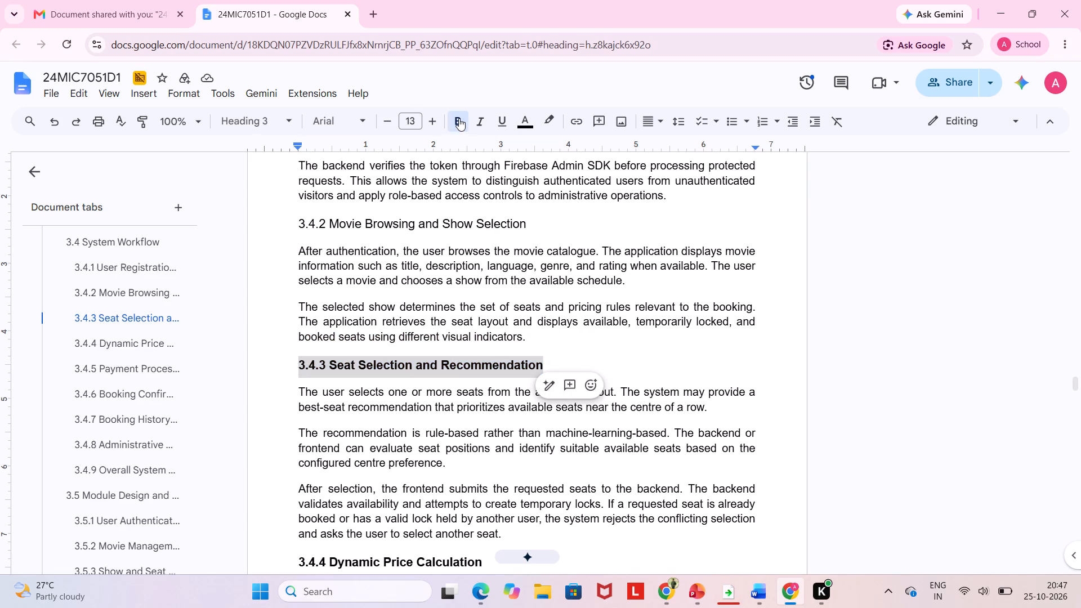
click(459, 359)
Remove the bold formatting from the heading "3.4.4 Dynamic Price Calculation" only, excluding the paragraph above it.
scroll(459, 359, down, 2)
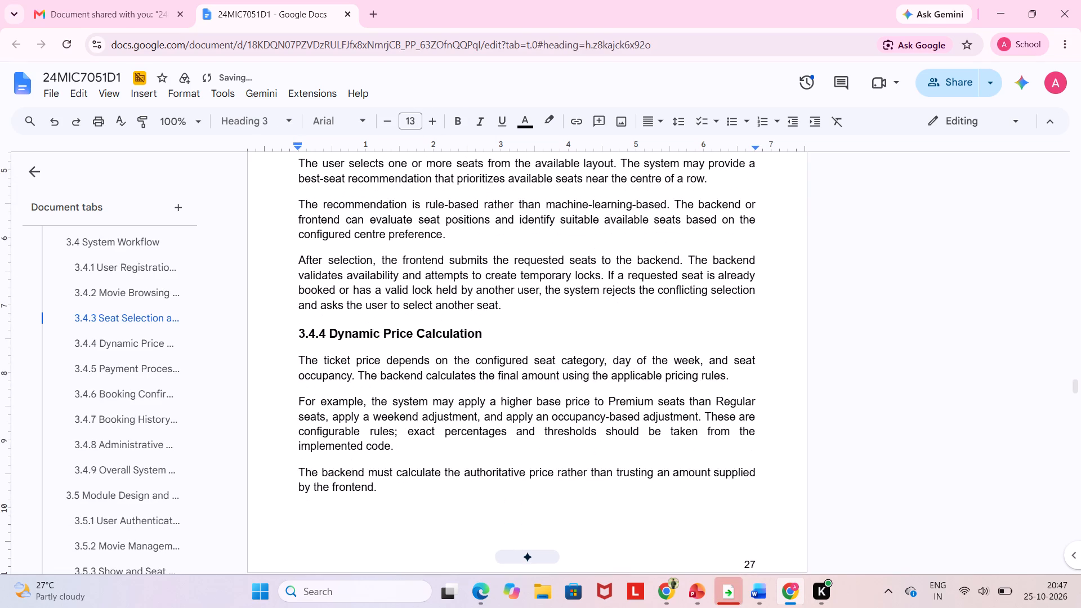
click(490, 327)
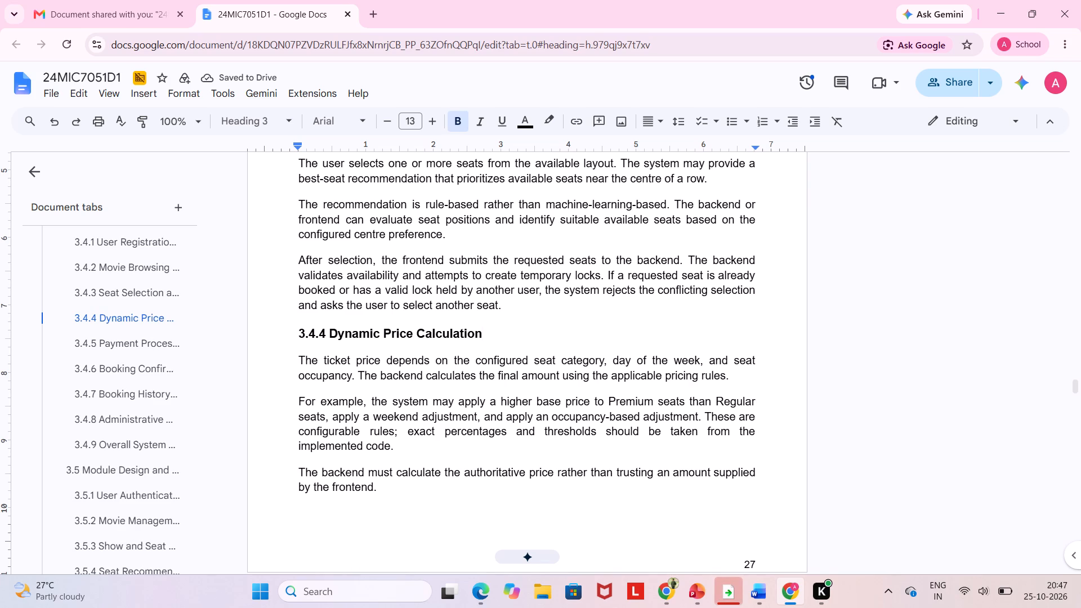
drag(494, 328, 287, 323)
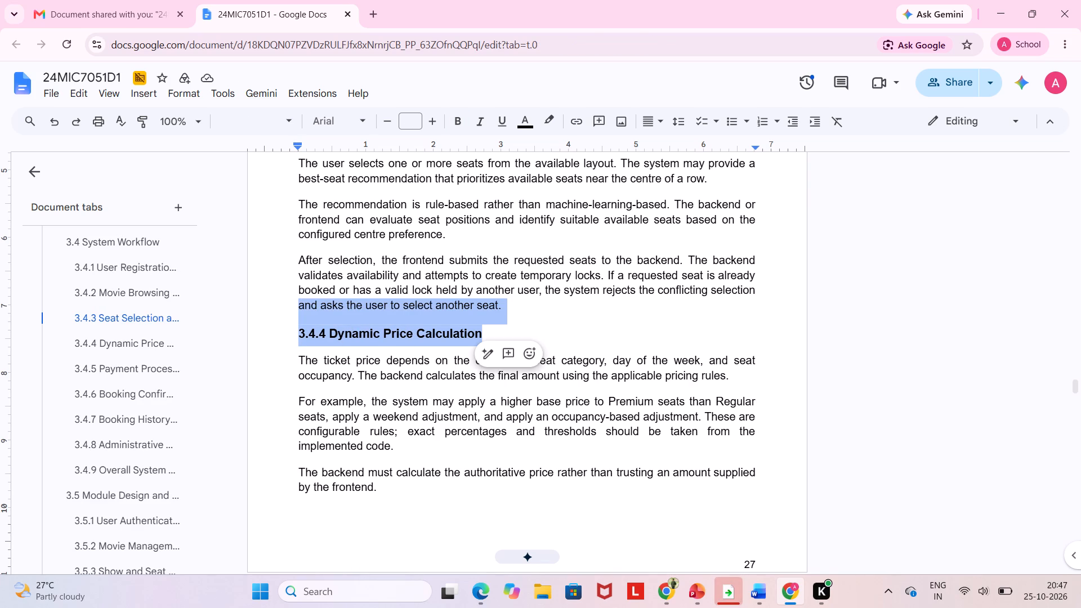
click(515, 321)
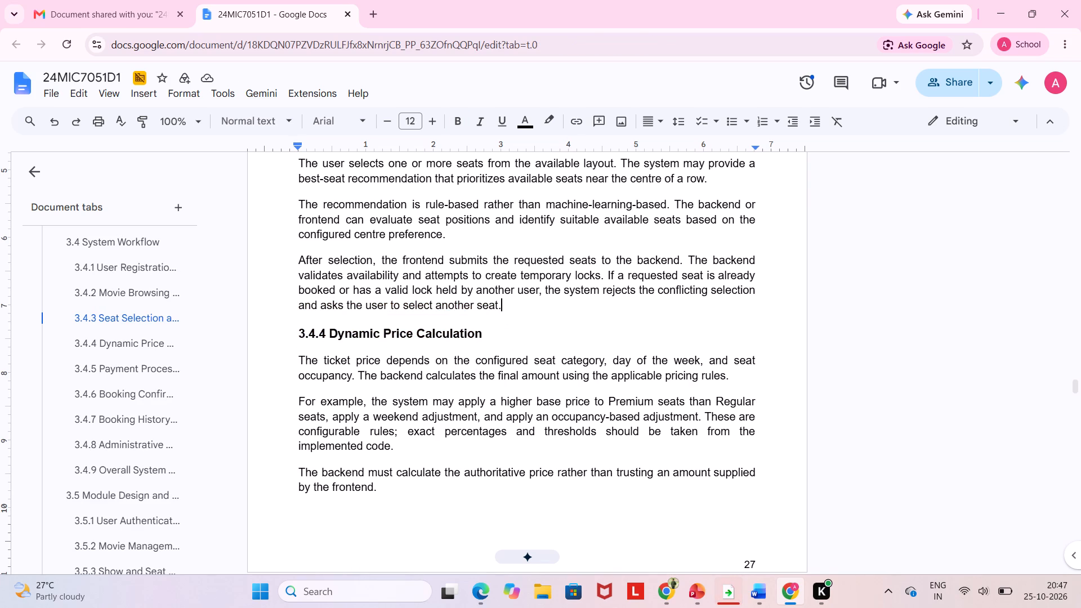
drag(481, 333, 289, 328)
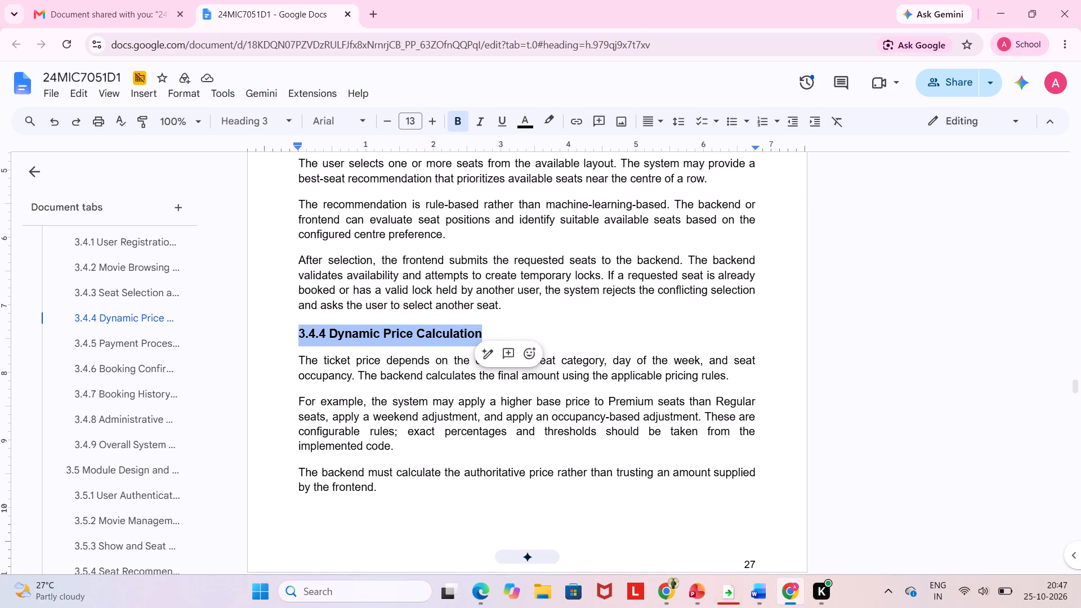
click(459, 121)
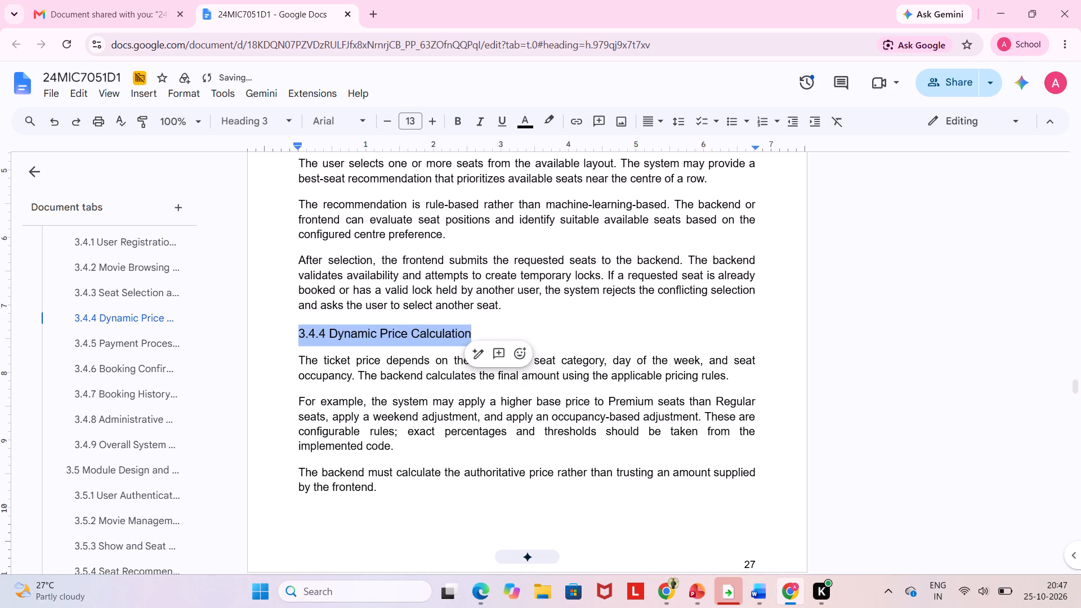
click(388, 470)
Remove the bold formatting from the heading "3.4.5 Payment Processing" at the start of page 28.
scroll(388, 470, down, 2)
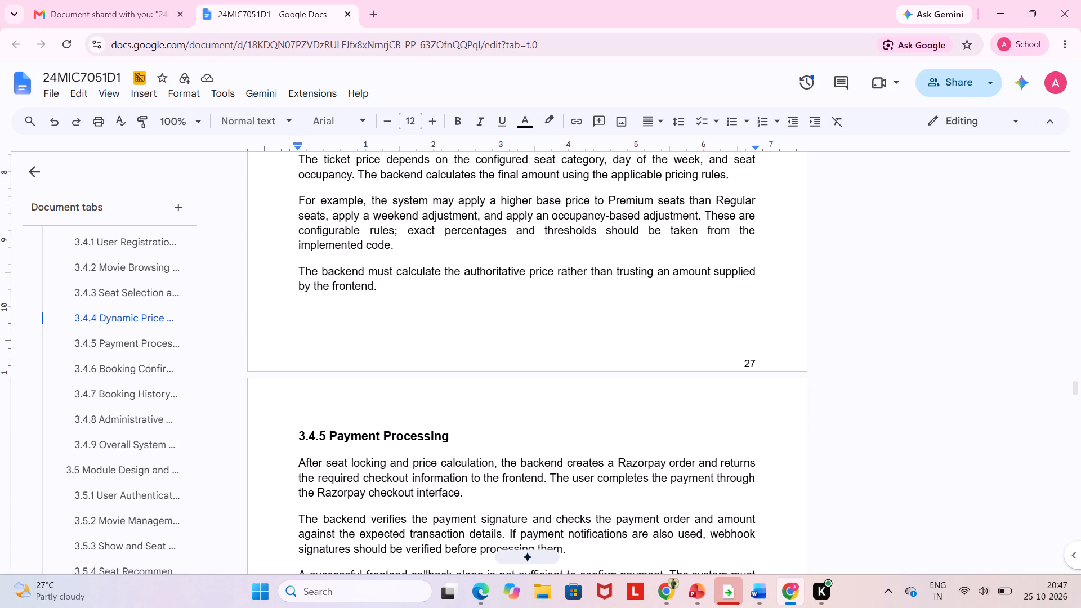
drag(458, 445, 295, 430)
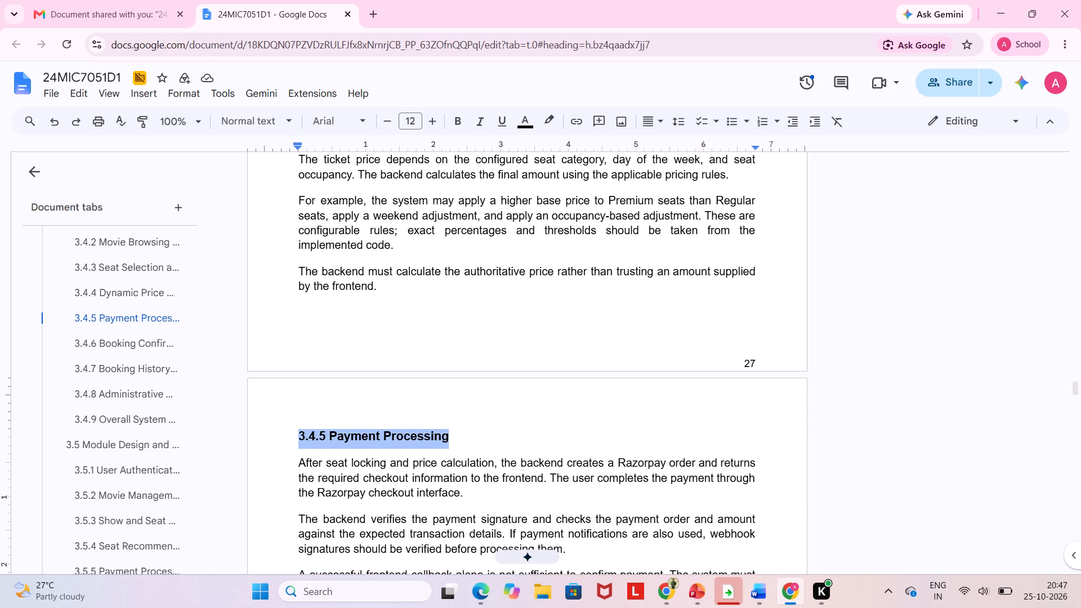
click(458, 117)
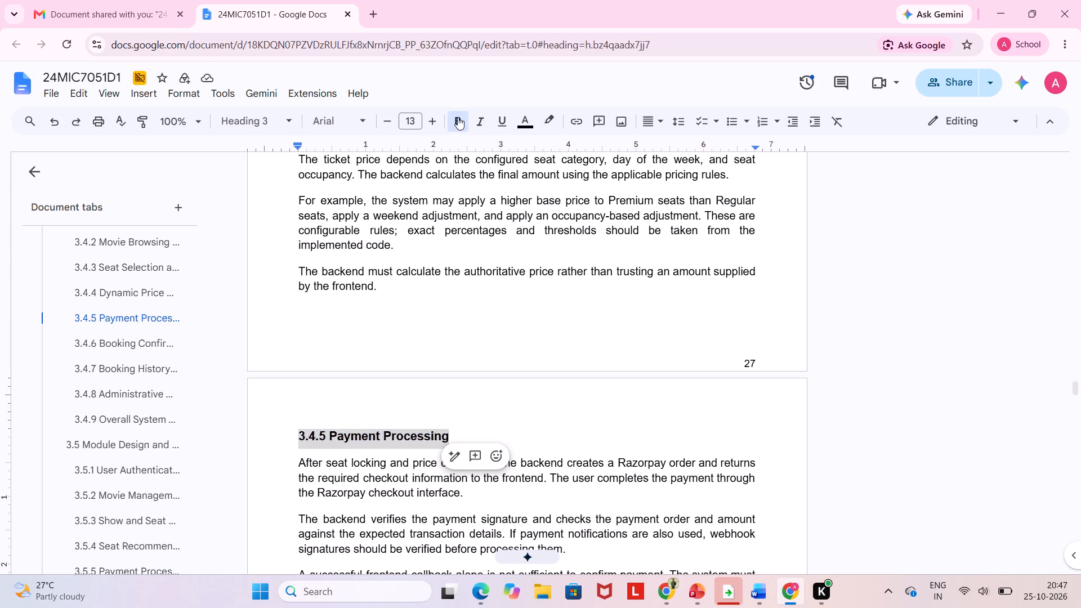
click(385, 389)
Remove the bold formatting from the heading "3.4.6 Booking Confirmation and Ticket Generation".
scroll(385, 389, down, 3)
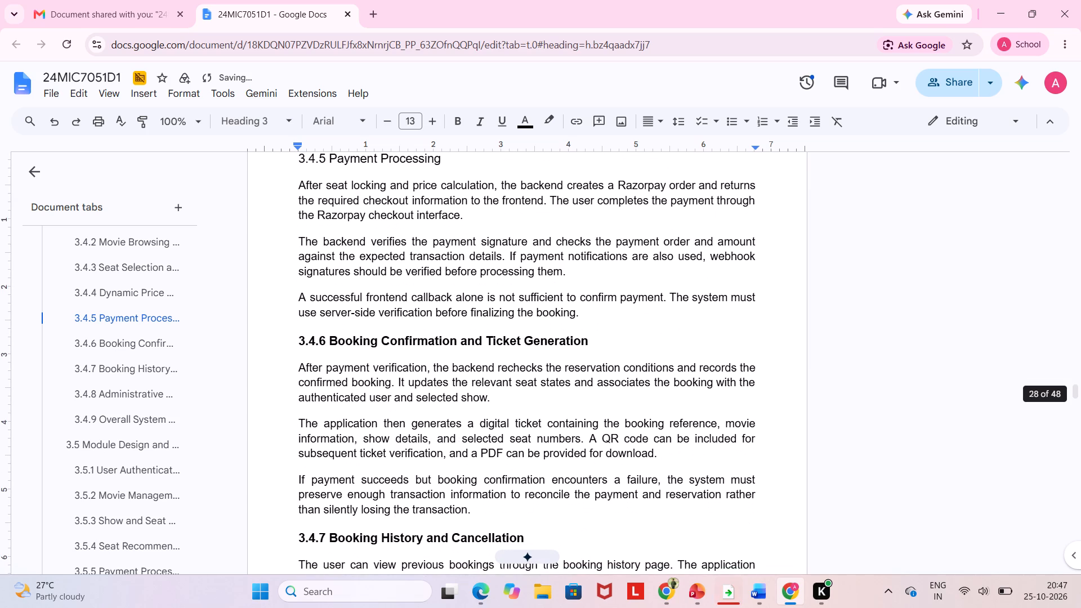
drag(606, 341, 276, 327)
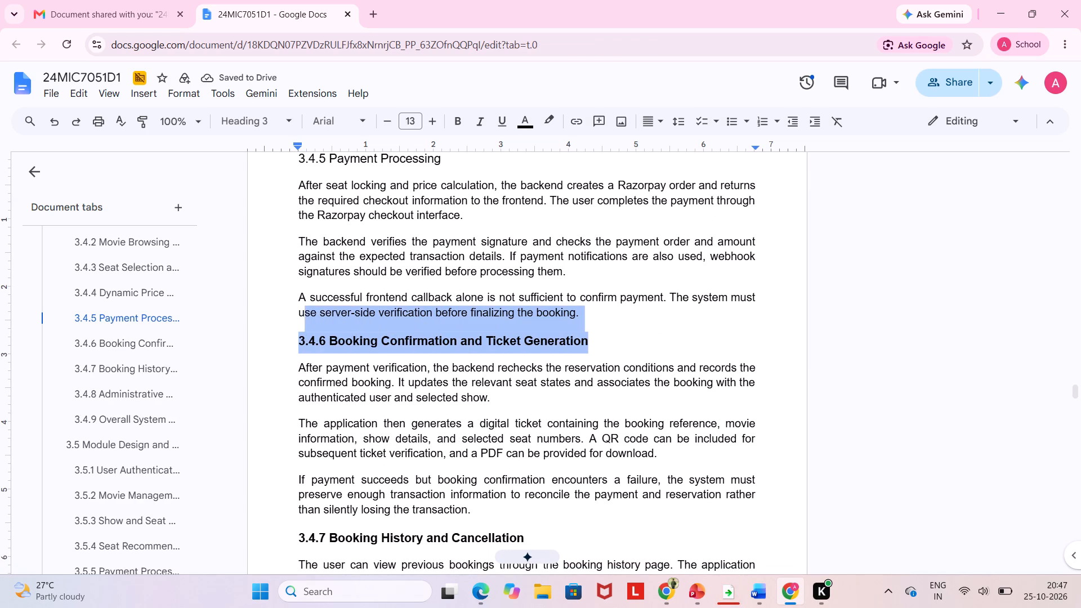
drag(276, 327, 282, 343)
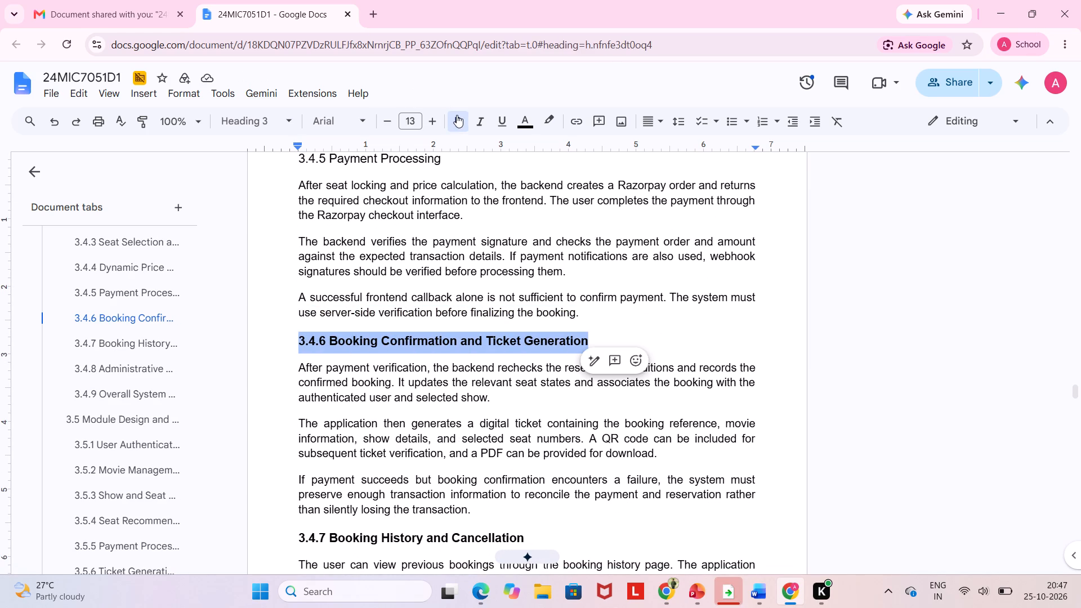
click(457, 115)
click(436, 415)
Remove the bold formatting from the heading "3.4.7 Booking History and Cancellation" only, excluding the paragraph above it.
scroll(436, 415, down, 3)
click(539, 337)
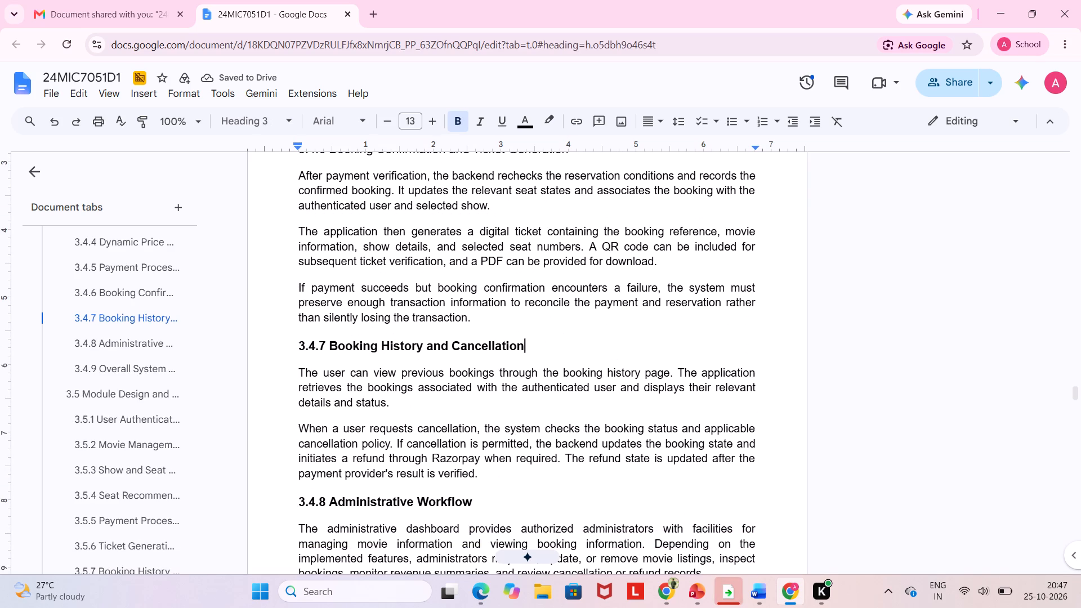
drag(536, 346, 291, 335)
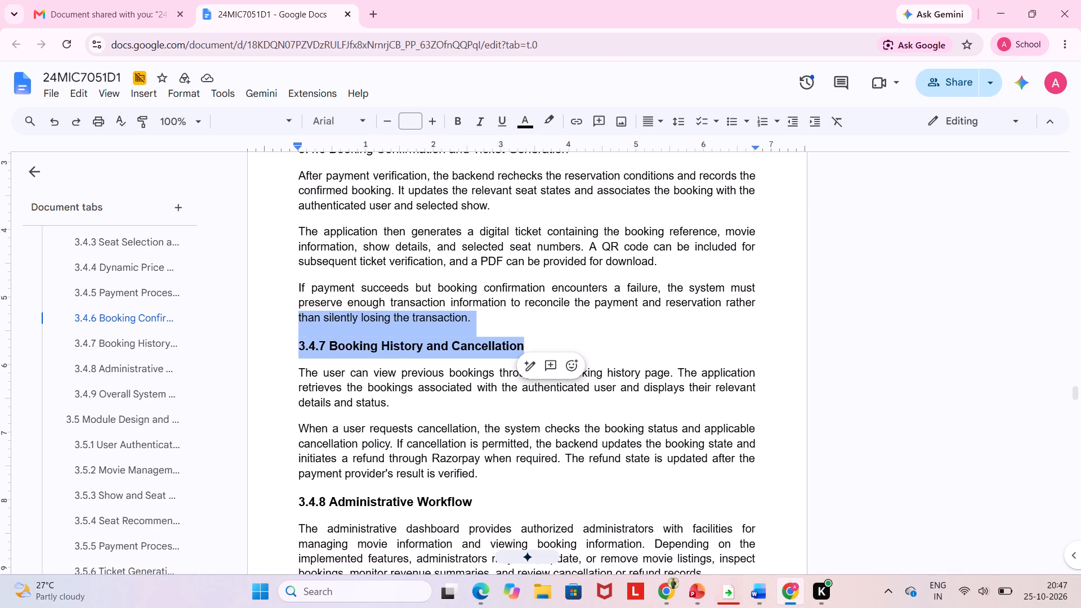
click(543, 330)
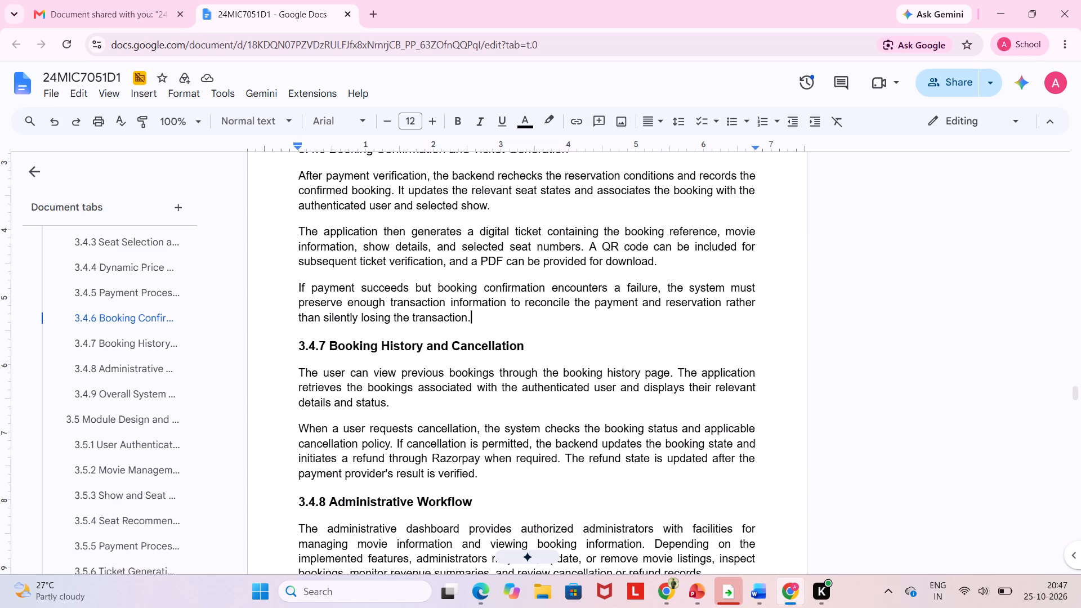
drag(529, 346, 289, 346)
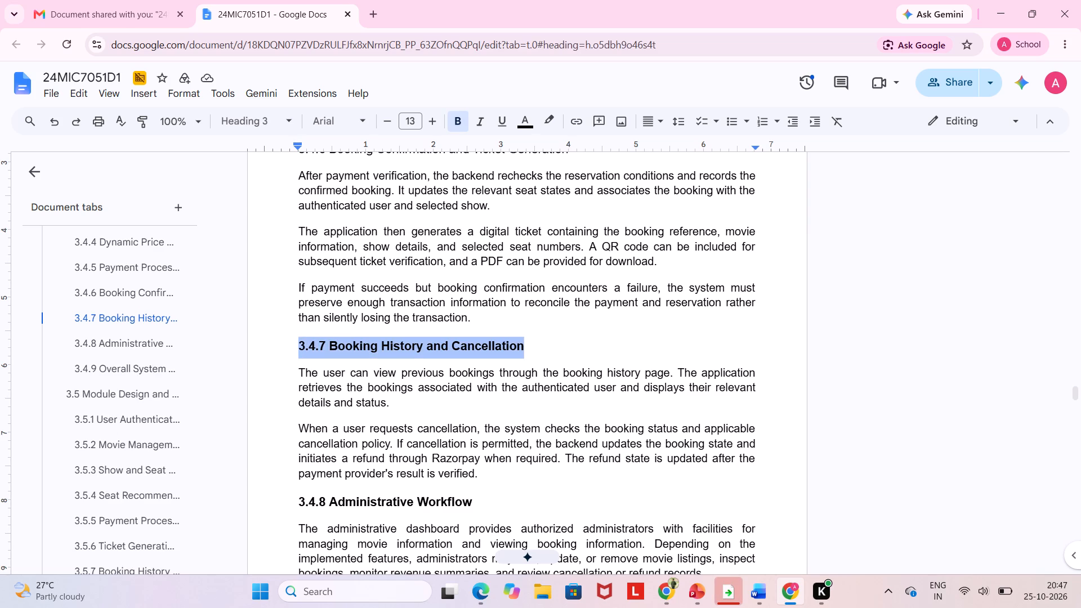
click(456, 128)
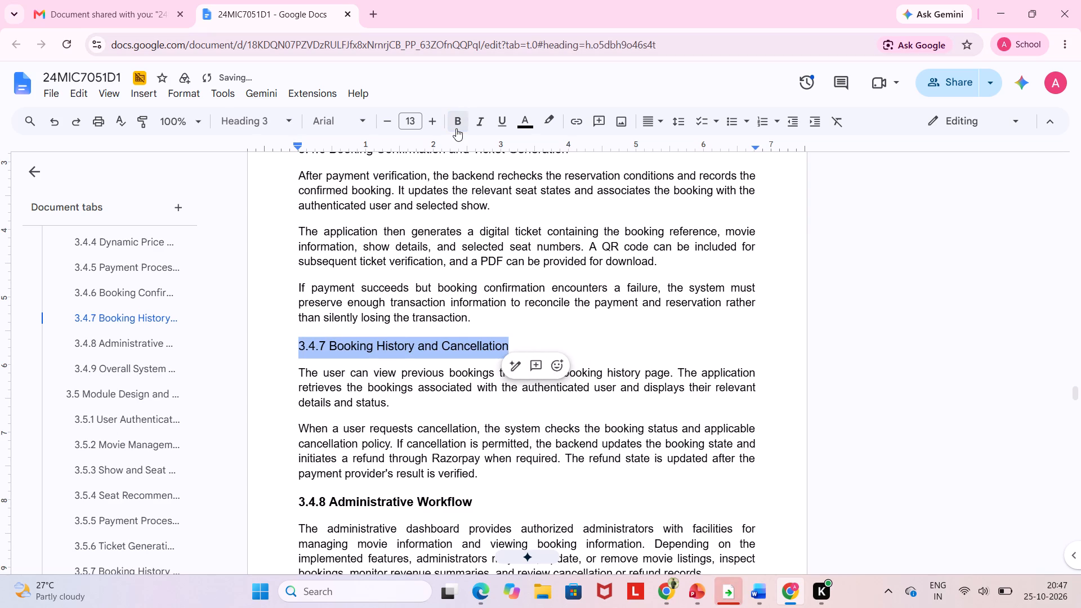
click(390, 490)
scroll(390, 490, down, 2)
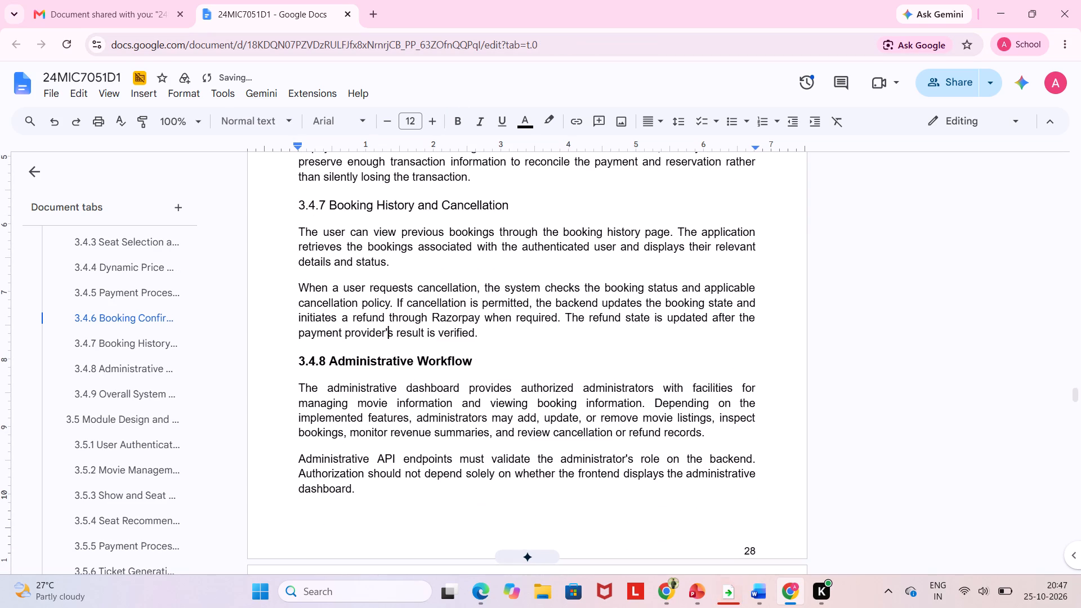
Remove the bold formatting from the heading "3.4.8 Administrative Workflow" on page 28.
drag(476, 367, 287, 366)
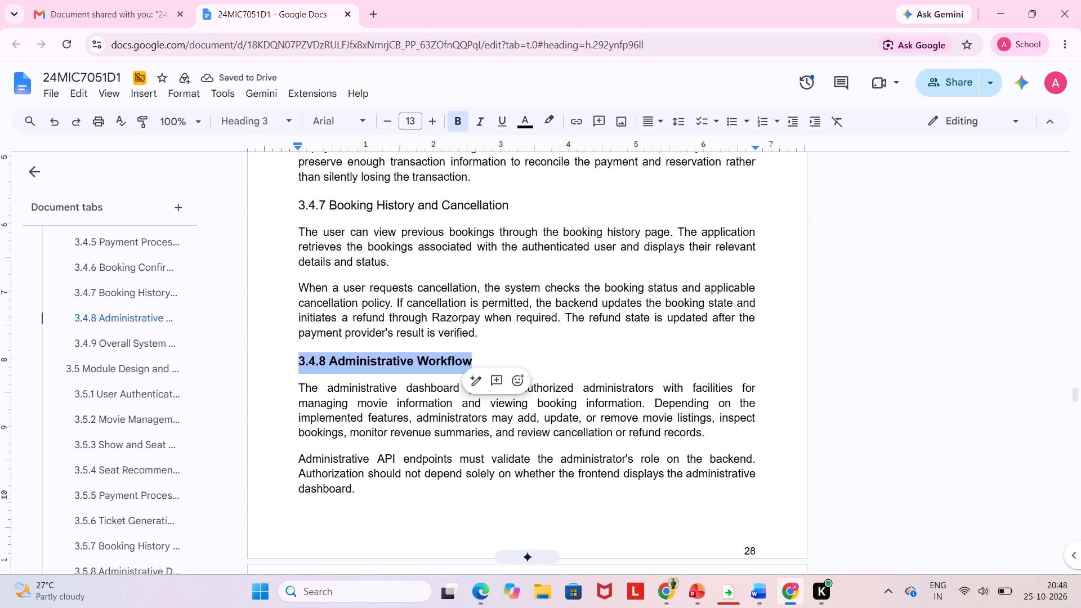
click(460, 120)
click(399, 409)
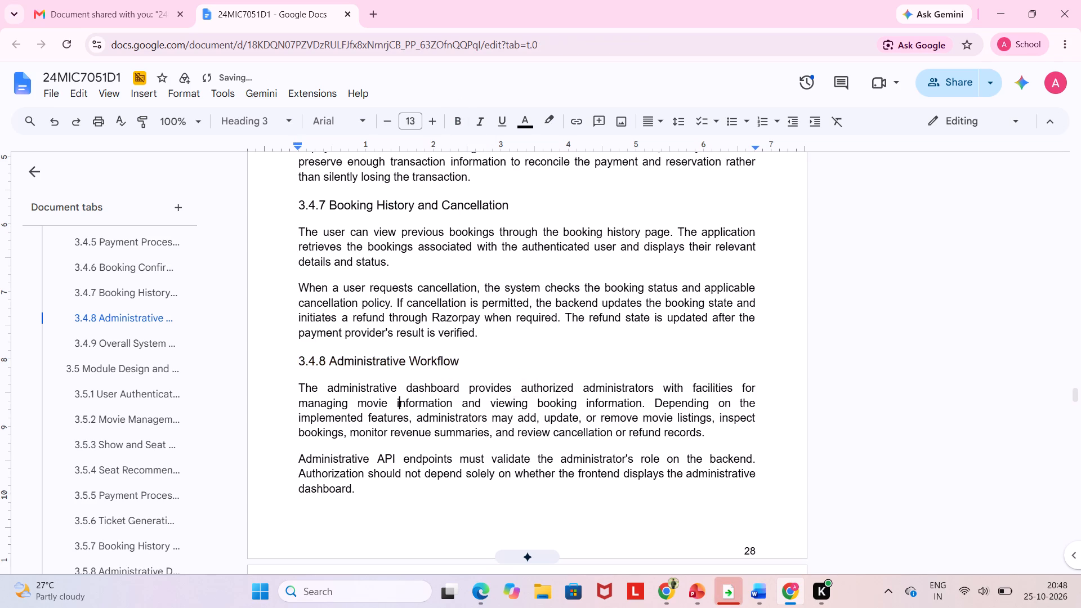
Remove the bold formatting from the heading "3.4.9 Overall System Workflow Diagram", leaving out the Figure 3.3 caption below it.
scroll(399, 409, down, 4)
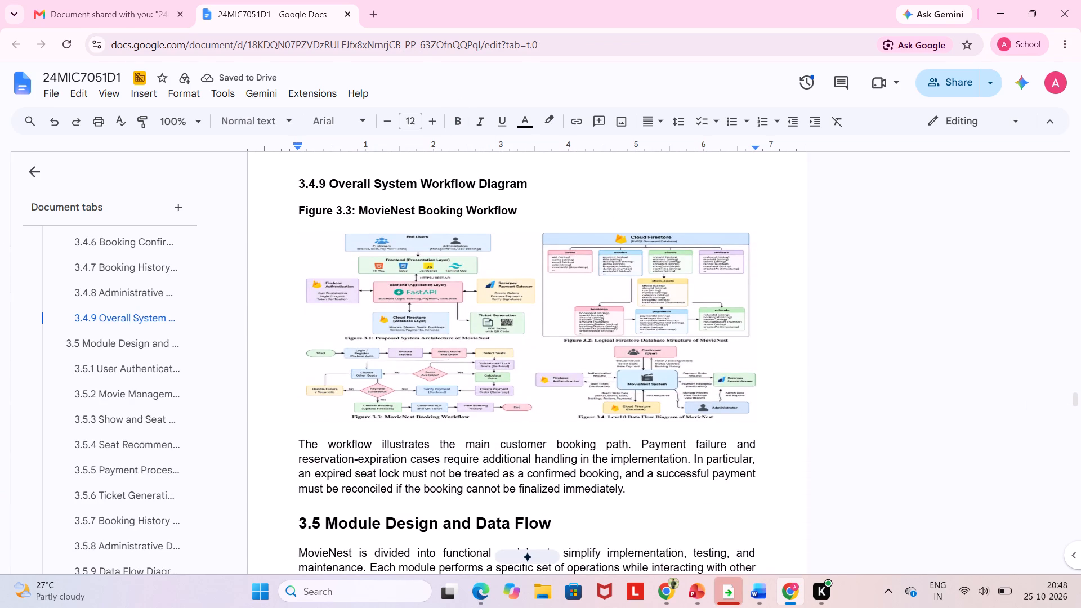
scroll(473, 221, up, 3)
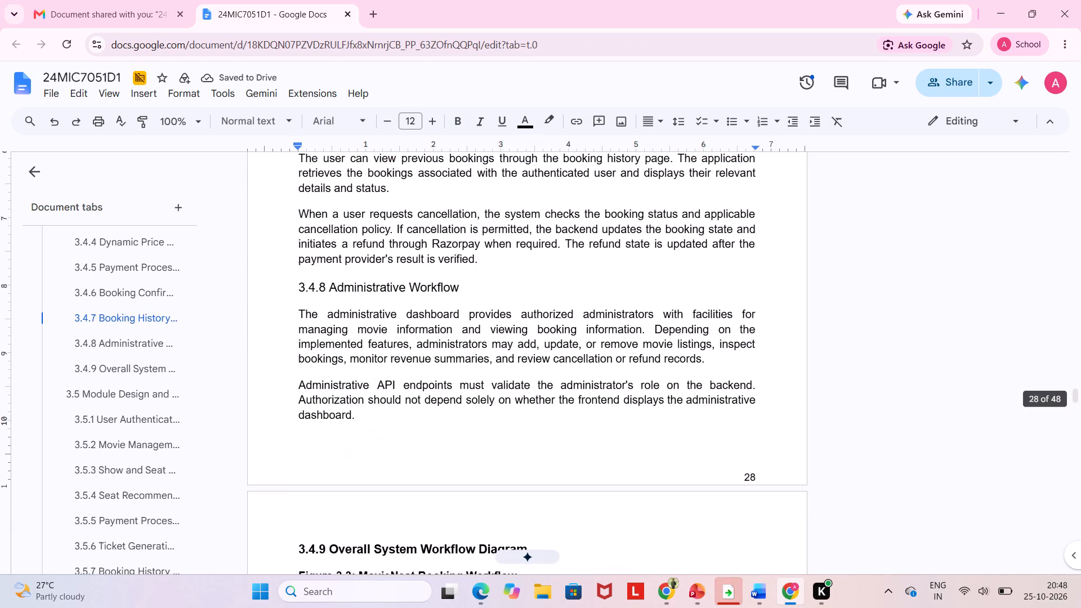
scroll(473, 221, up, 2)
scroll(473, 221, down, 3)
right_click(473, 221)
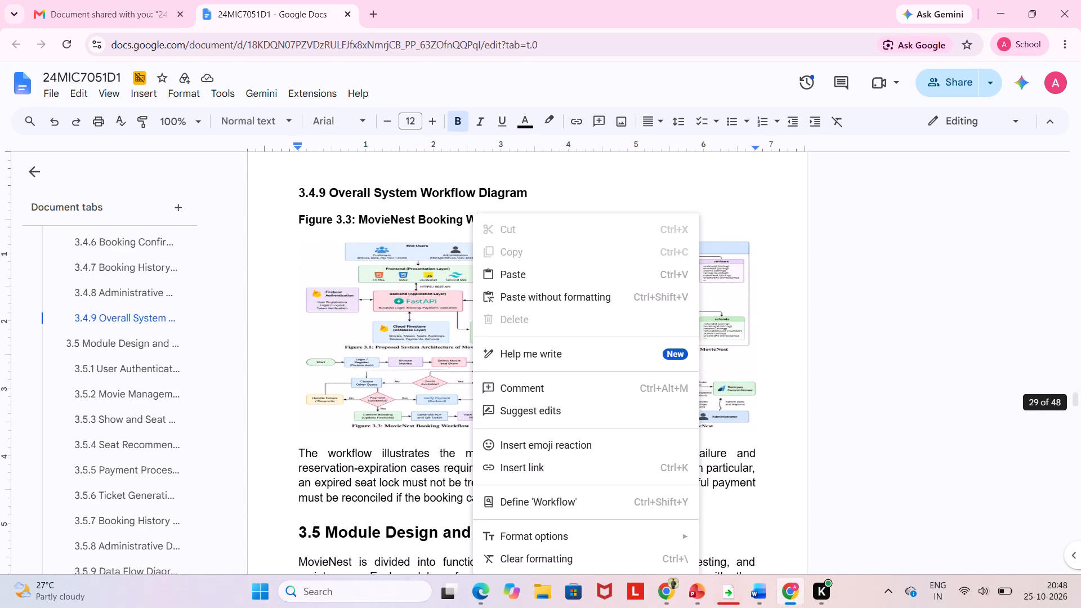
click(539, 189)
drag(539, 189, 448, 186)
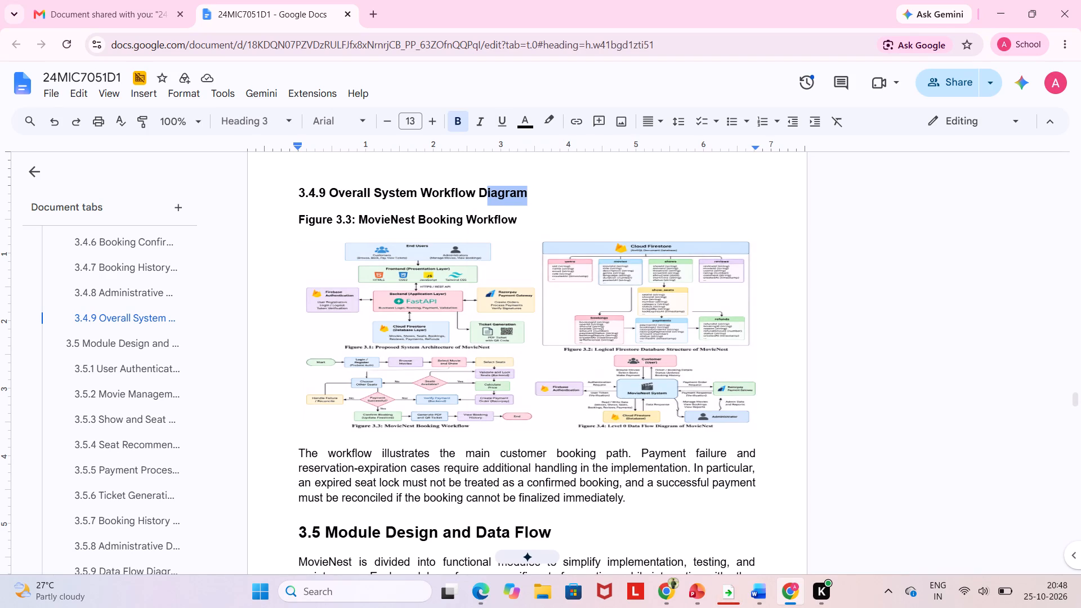
drag(448, 186, 285, 173)
click(452, 126)
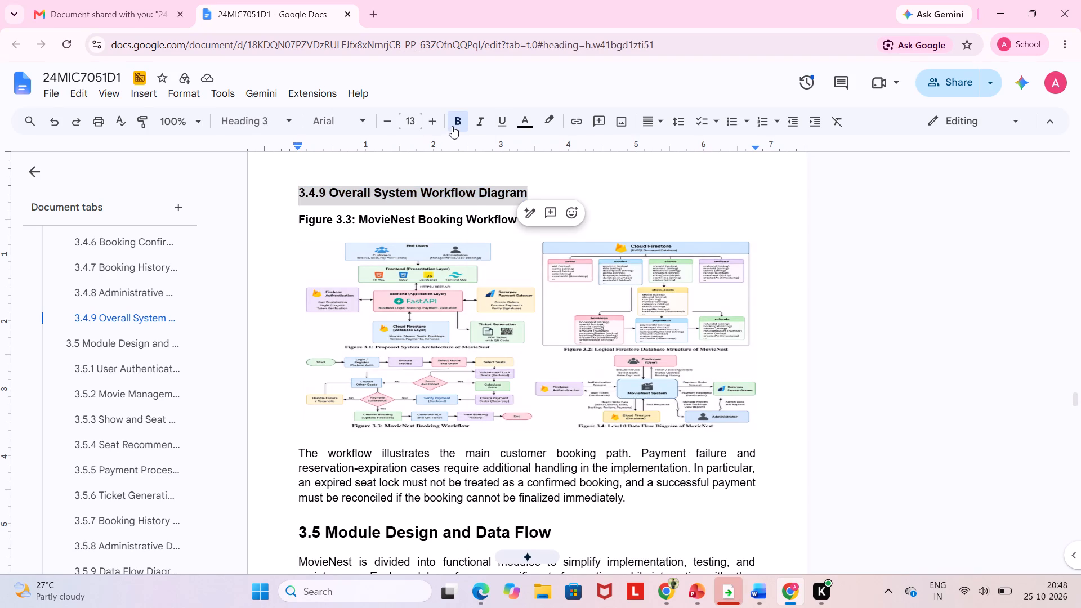
click(423, 455)
Remove the bold formatting from the subheading "3.5.1 User Authentication Module".
scroll(423, 455, down, 1)
scroll(435, 395, down, 1)
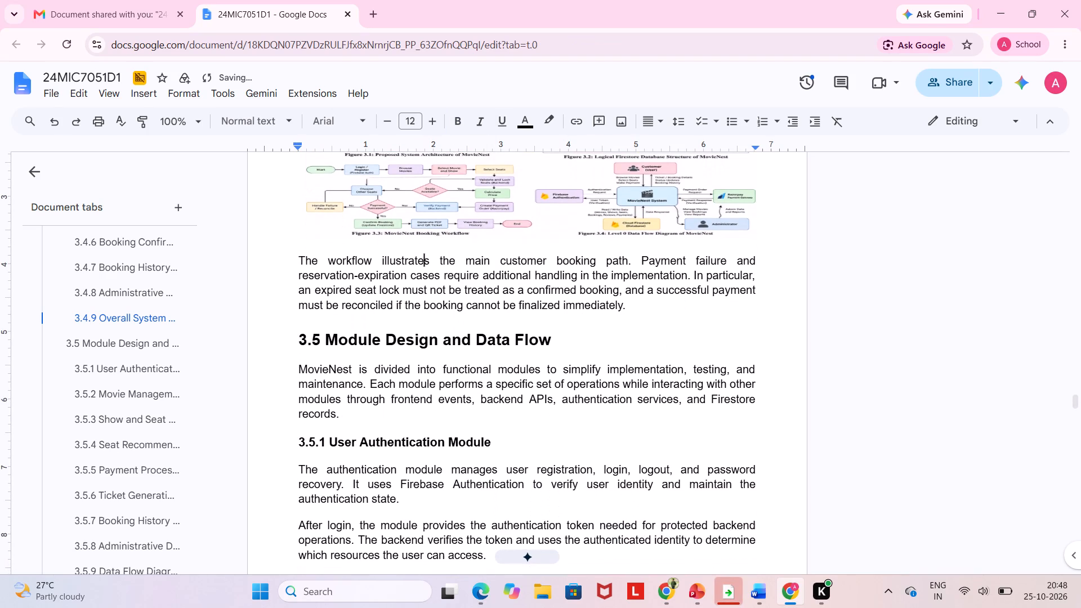
drag(569, 338, 380, 360)
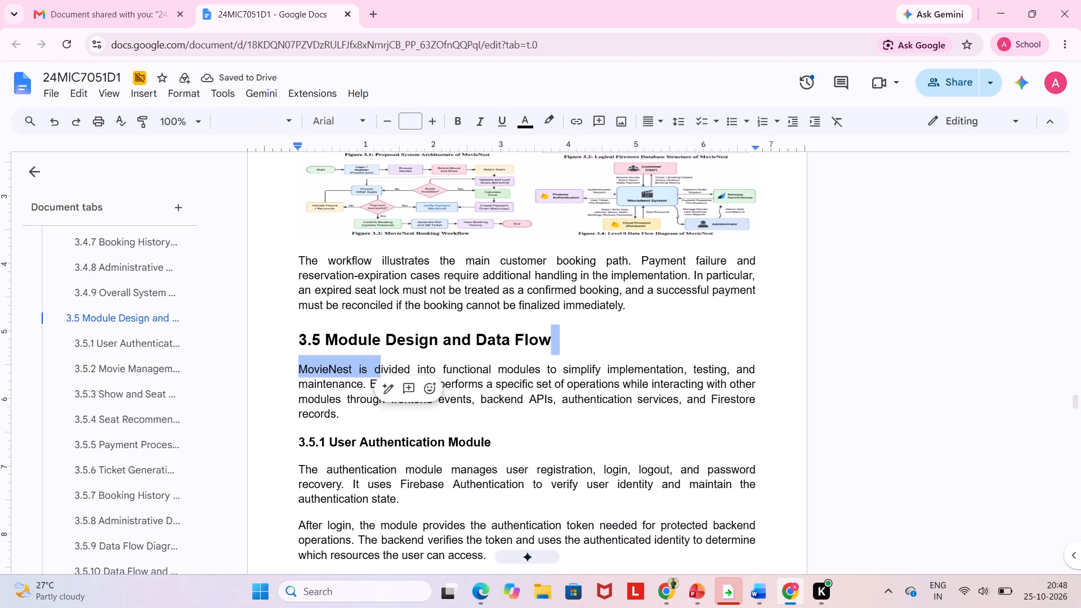
click(496, 413)
scroll(496, 413, down, 1)
drag(507, 347, 284, 342)
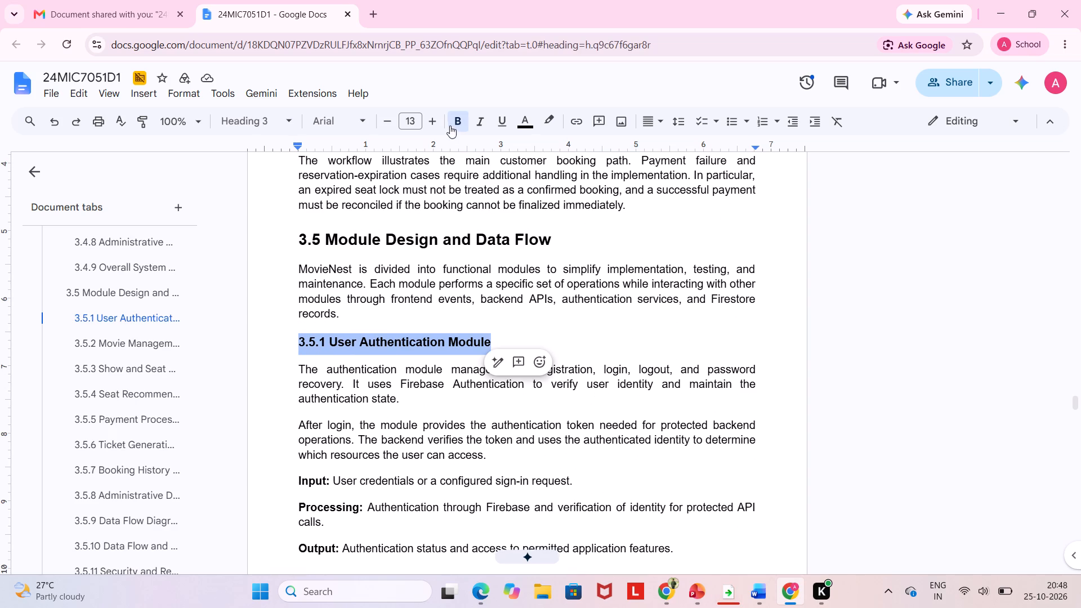
click(455, 120)
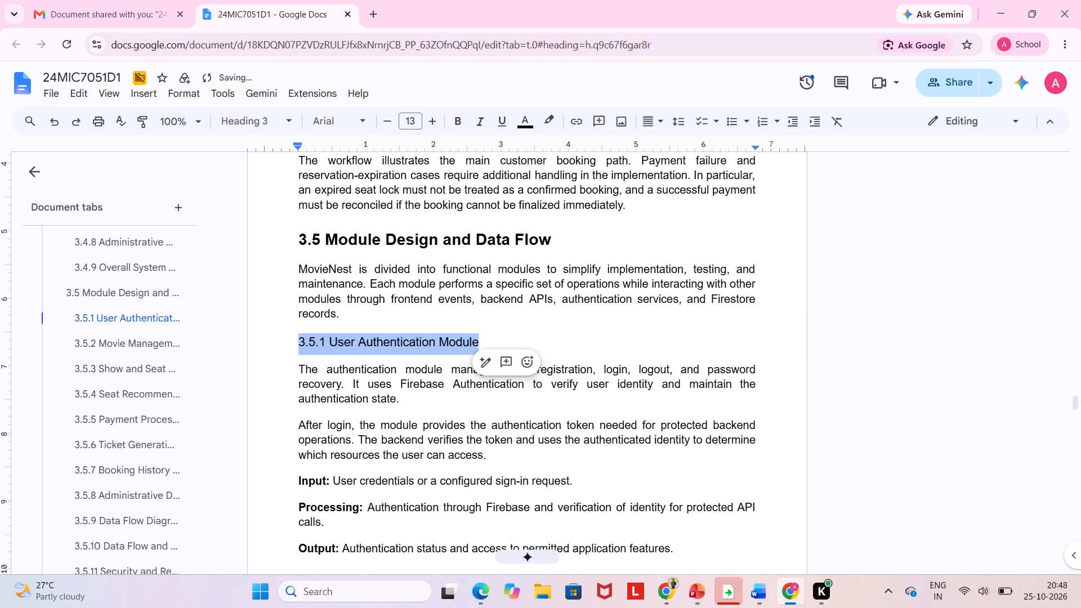
Reduce the font size of the section heading "3.5 Module Design and Data Flow" to 14.
drag(568, 240, 292, 248)
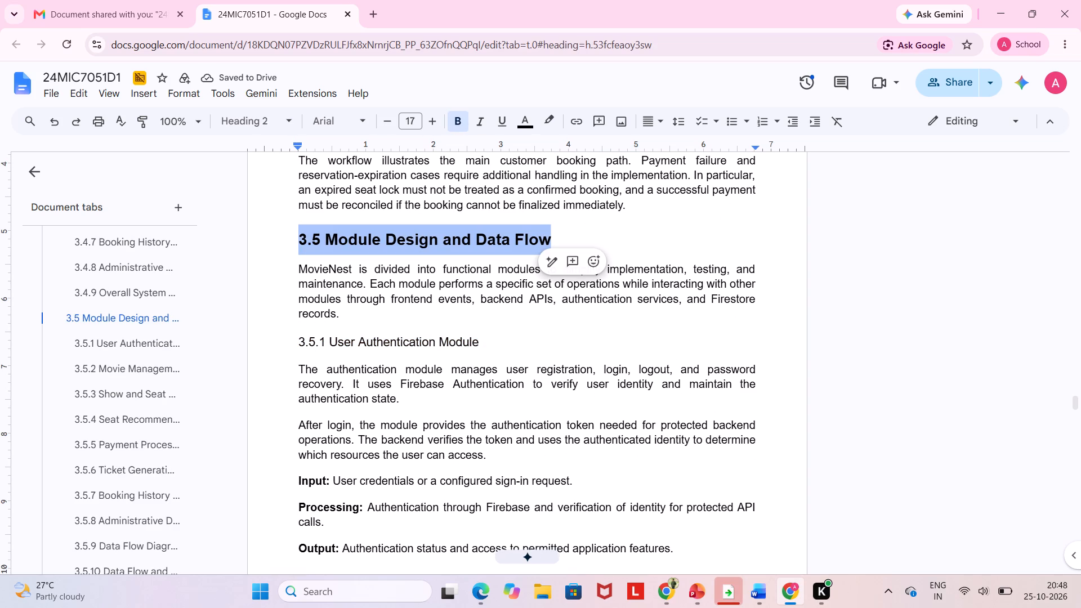
triple_click(388, 113)
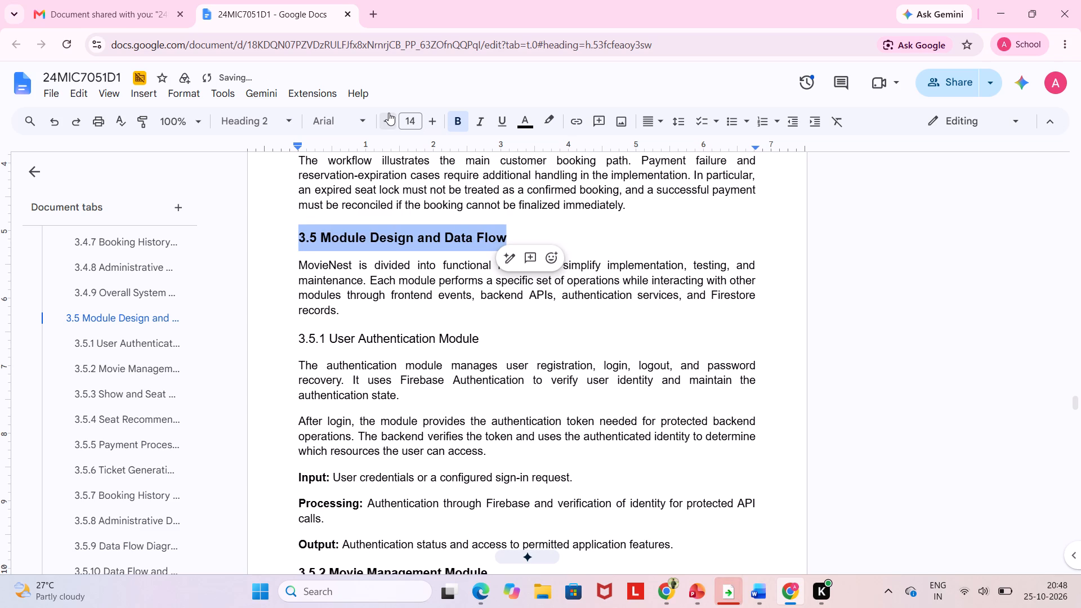
click(460, 277)
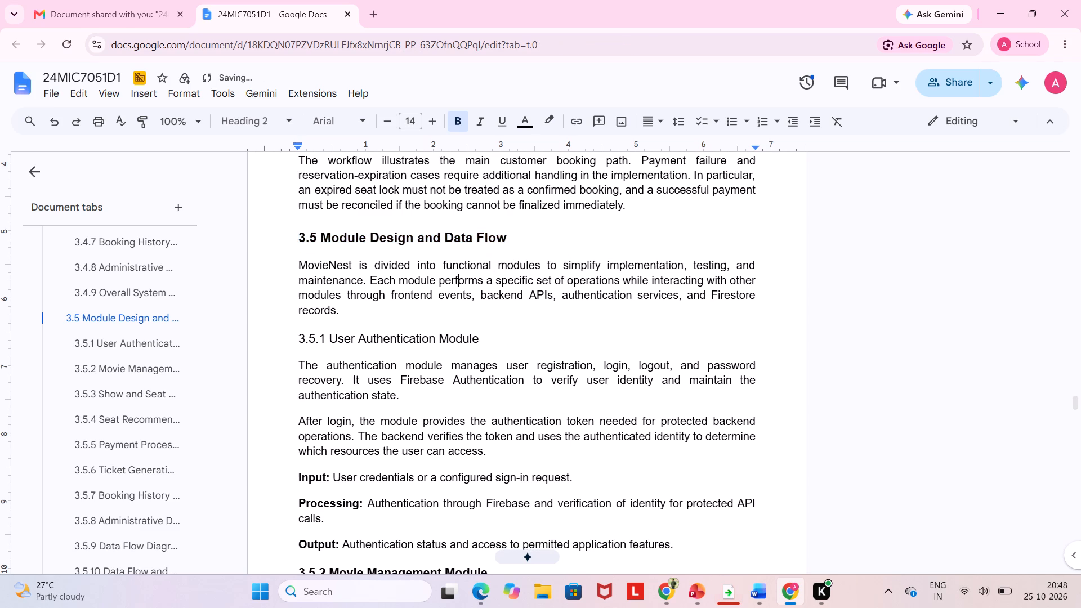
Remove the bold formatting from the subheading "3.5.2 Movie Management Module" at the end of page 29.
scroll(460, 277, down, 3)
scroll(447, 311, up, 1)
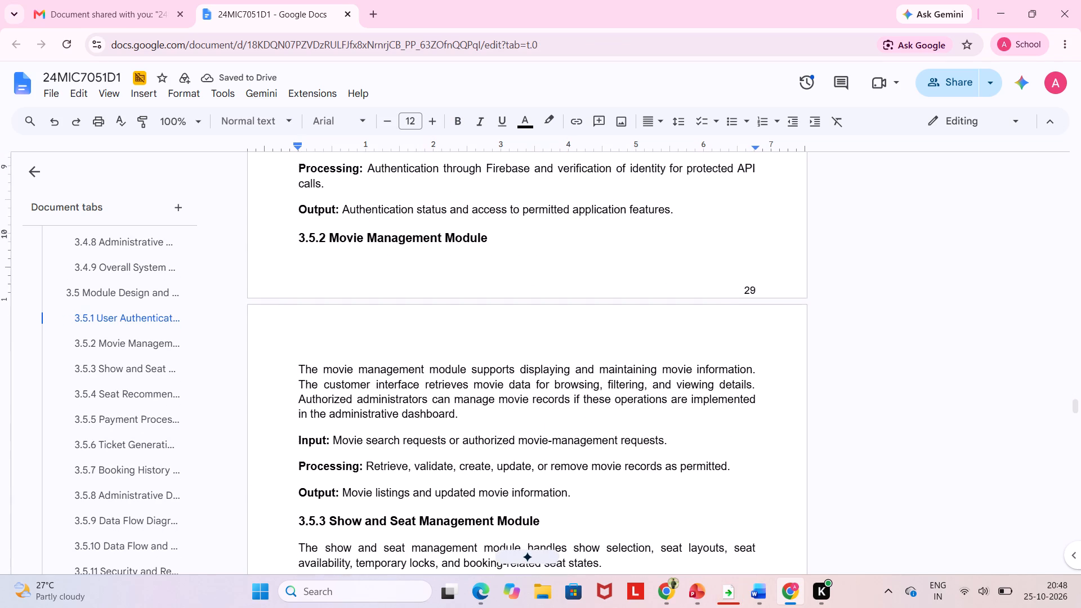
scroll(447, 311, up, 2)
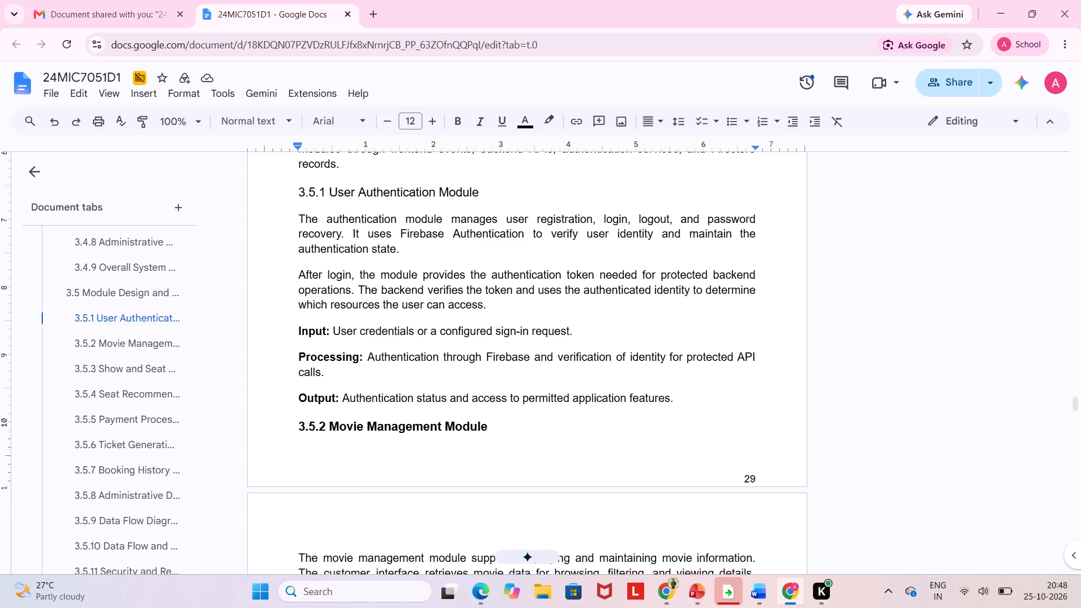
drag(494, 430, 283, 431)
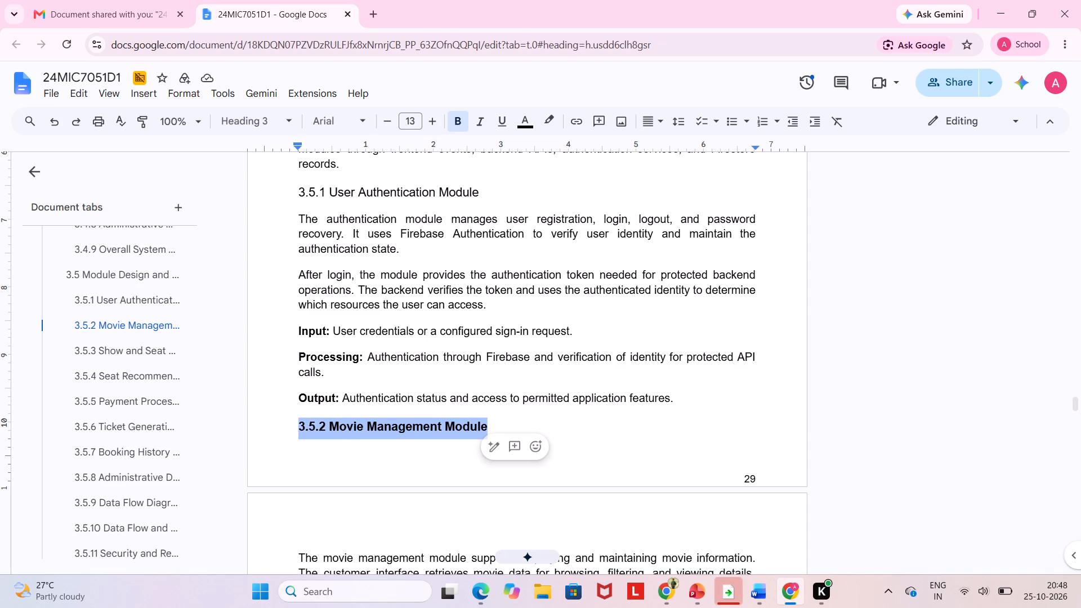
click(459, 123)
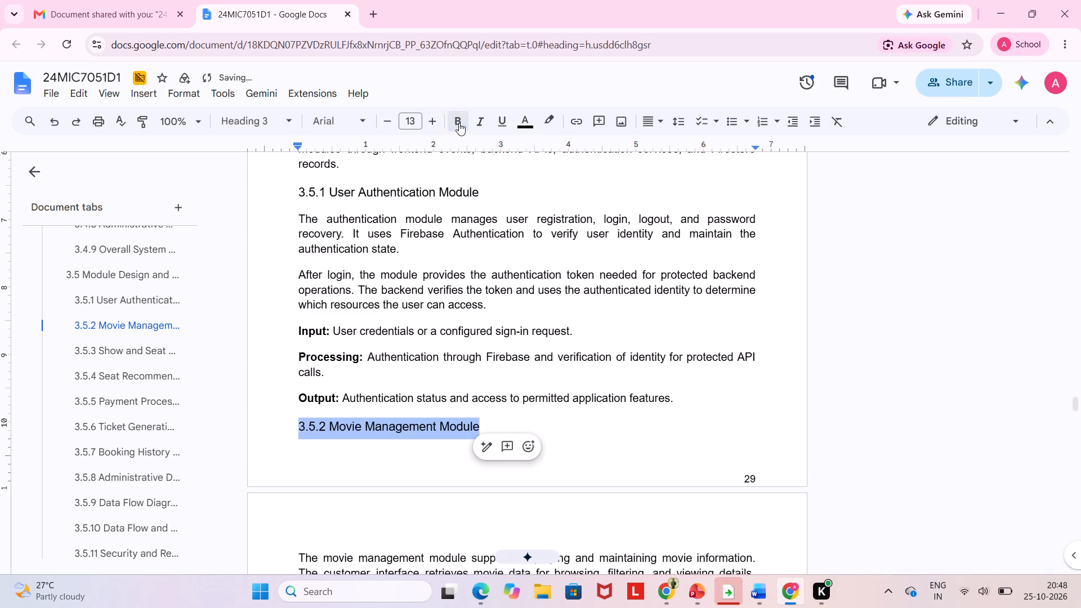
click(446, 307)
Remove the bold formatting from the subheading "3.5.3 Show and Seat Management Module" on page 30.
scroll(446, 307, down, 3)
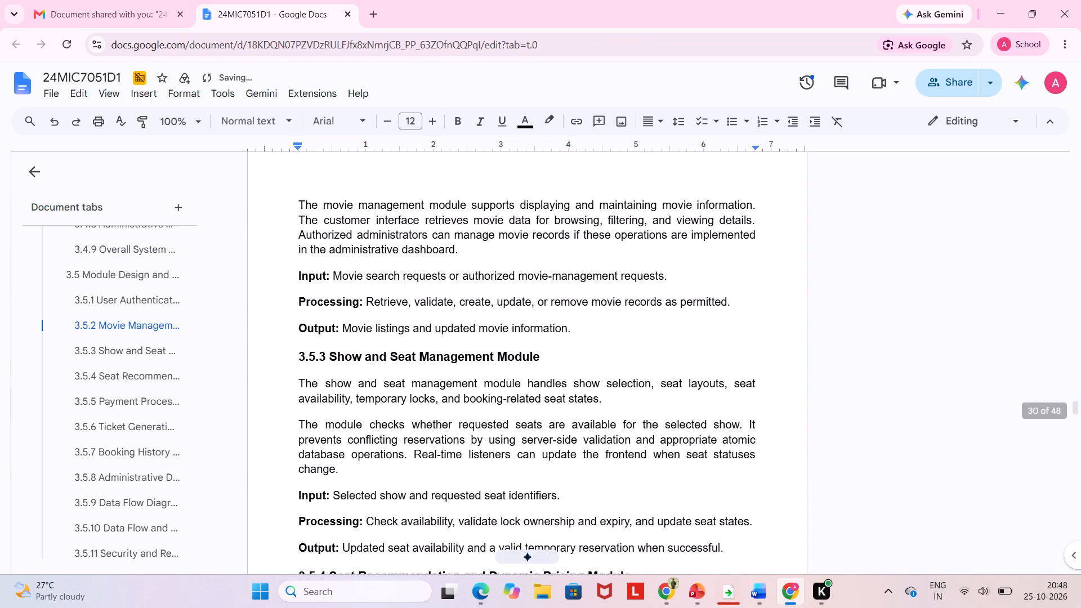
drag(538, 361, 292, 357)
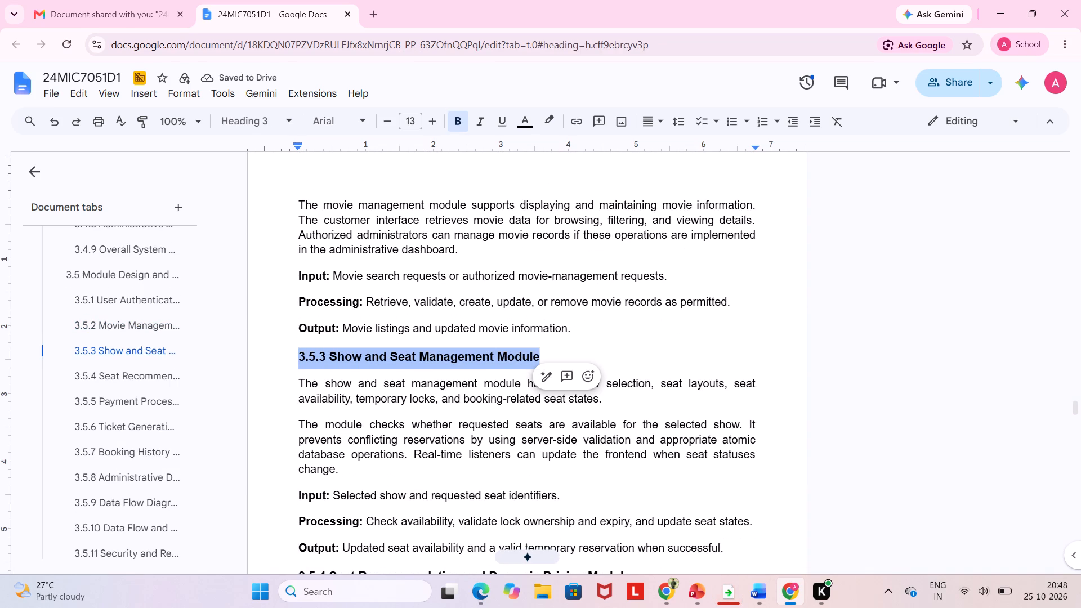
click(457, 123)
click(418, 329)
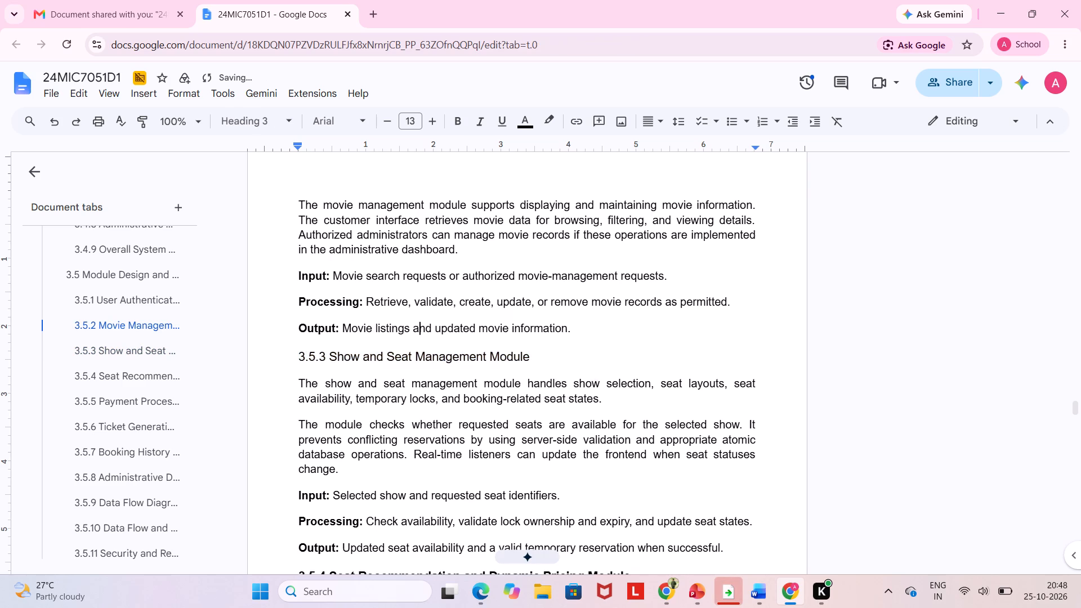
Remove the bold formatting from the subheading "3.5.4 Seat Recommendation and Dynamic Pricing Module".
scroll(418, 329, down, 2)
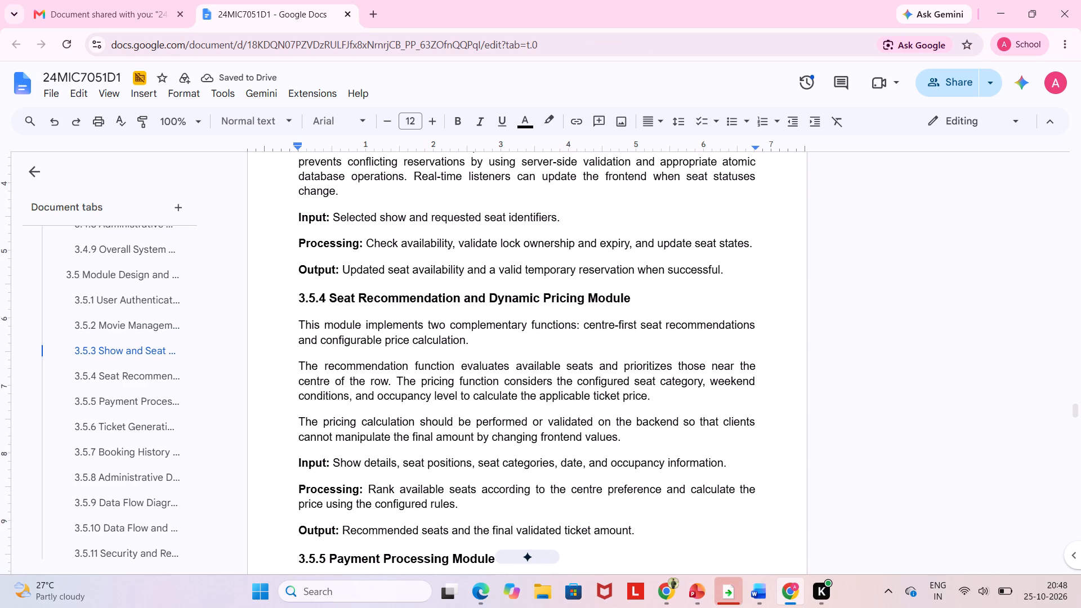
drag(633, 302, 289, 296)
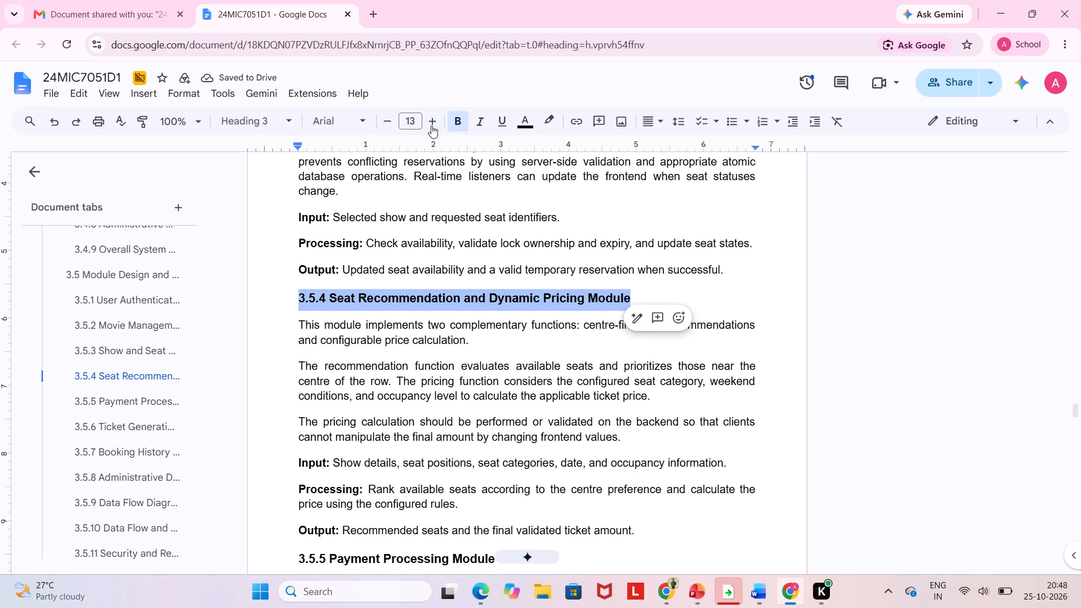
click(467, 124)
click(441, 351)
Remove the bold formatting from the whole subheading "3.5.5 Payment Processing Module", including its number, at the end of page 30.
scroll(441, 351, down, 1)
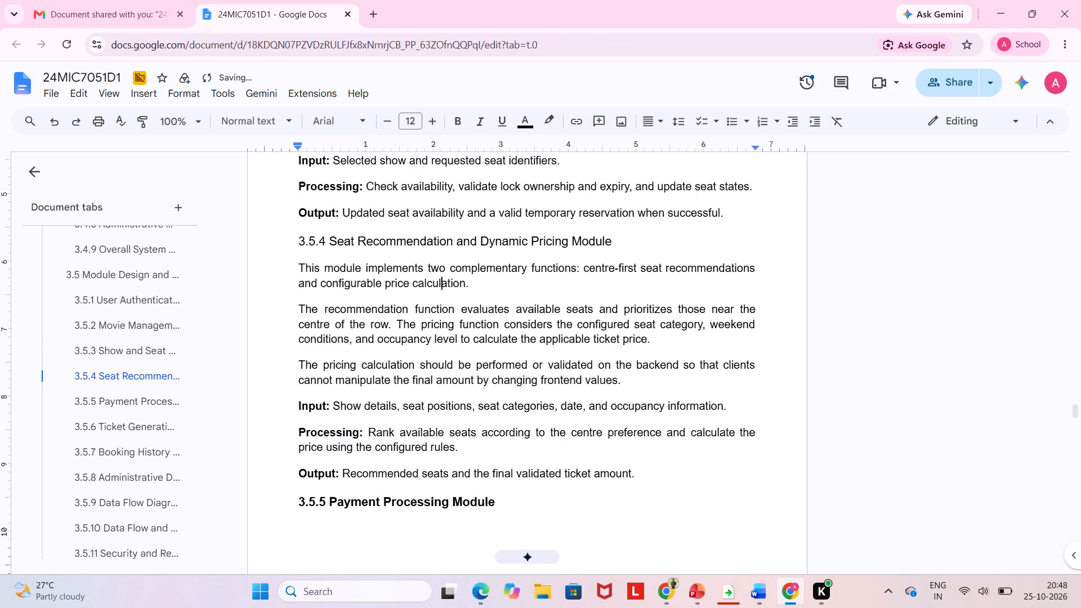
scroll(441, 351, down, 2)
drag(508, 311, 296, 310)
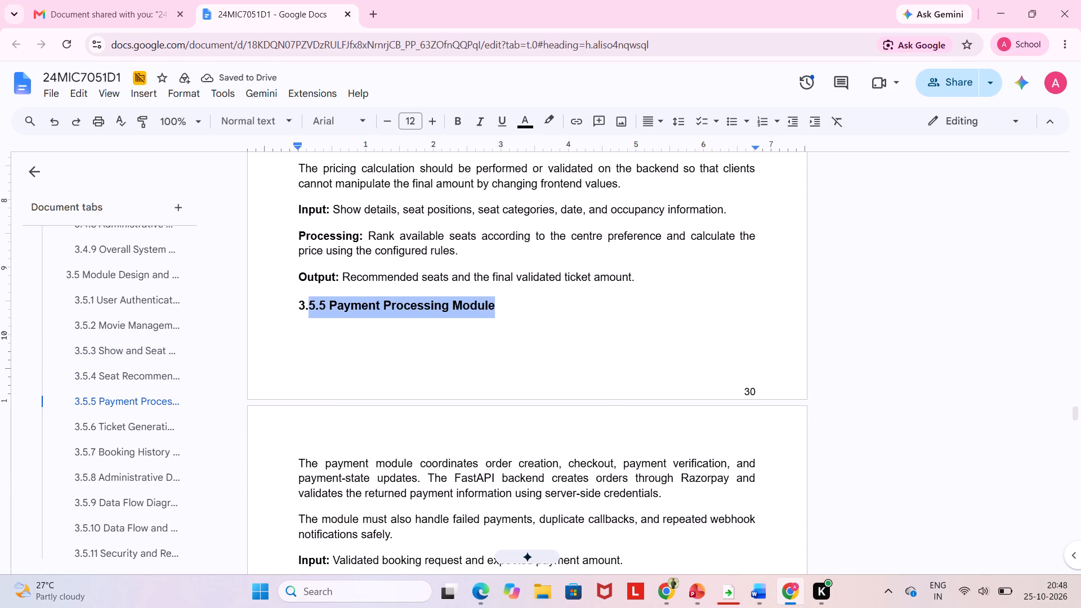
drag(296, 310, 285, 312)
click(458, 119)
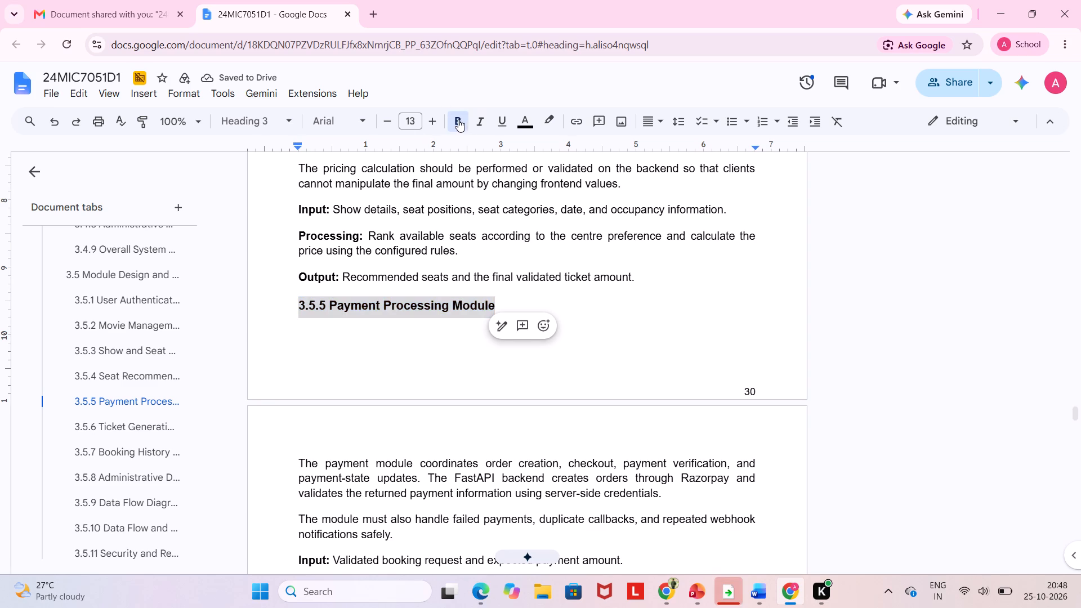
click(390, 361)
Remove the bold formatting from the subheading "3.5.6 Ticket Generation Module" on page 31.
scroll(390, 361, down, 3)
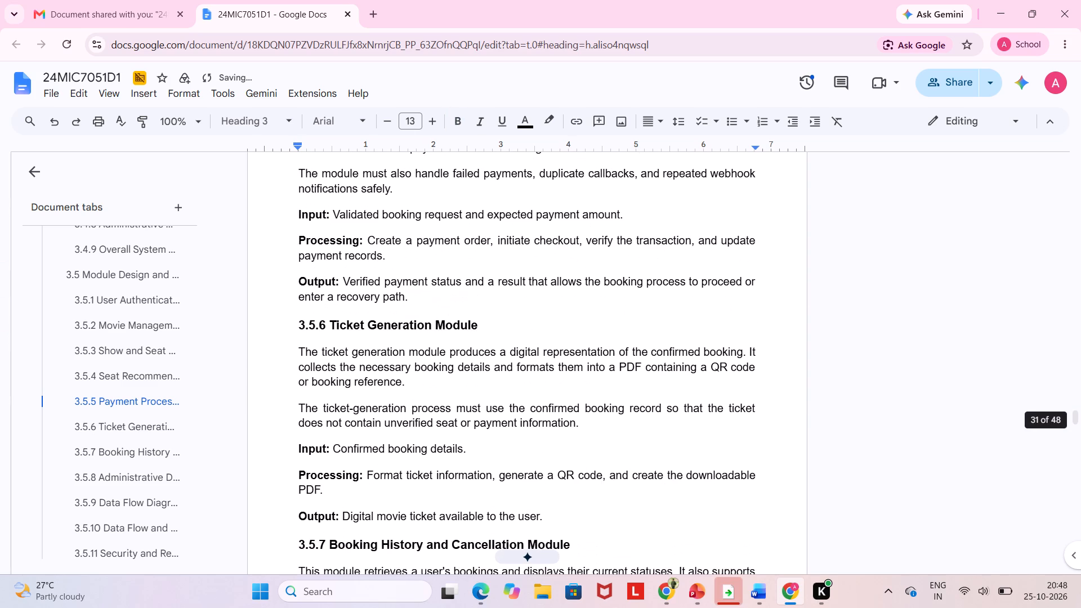
drag(485, 326, 267, 329)
click(457, 115)
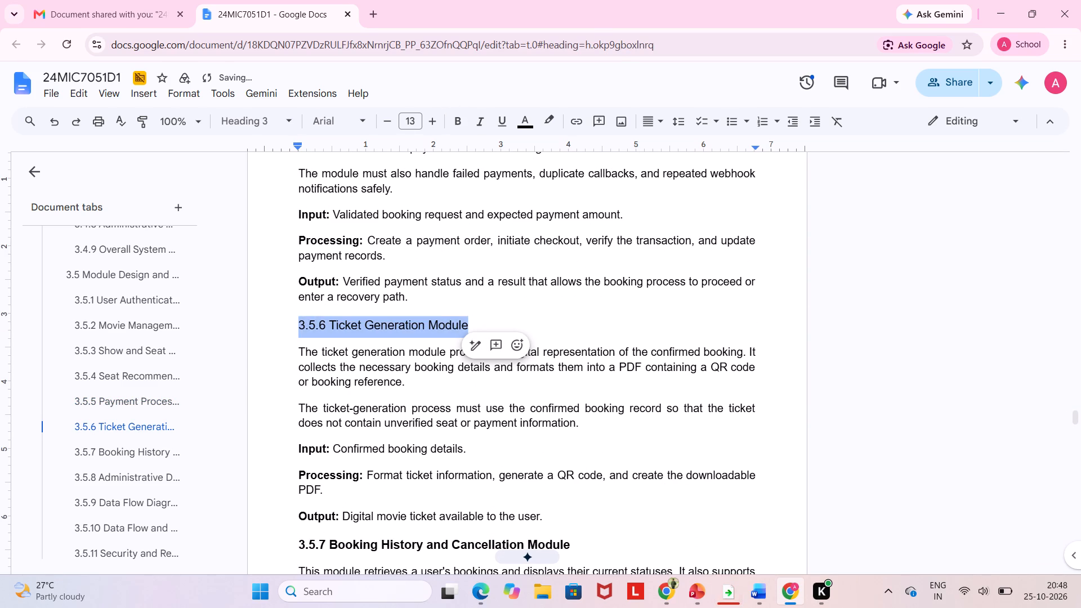
click(355, 464)
Remove the bold formatting from the subheading "3.5.7 Booking History and Cancellation Module".
scroll(355, 464, down, 2)
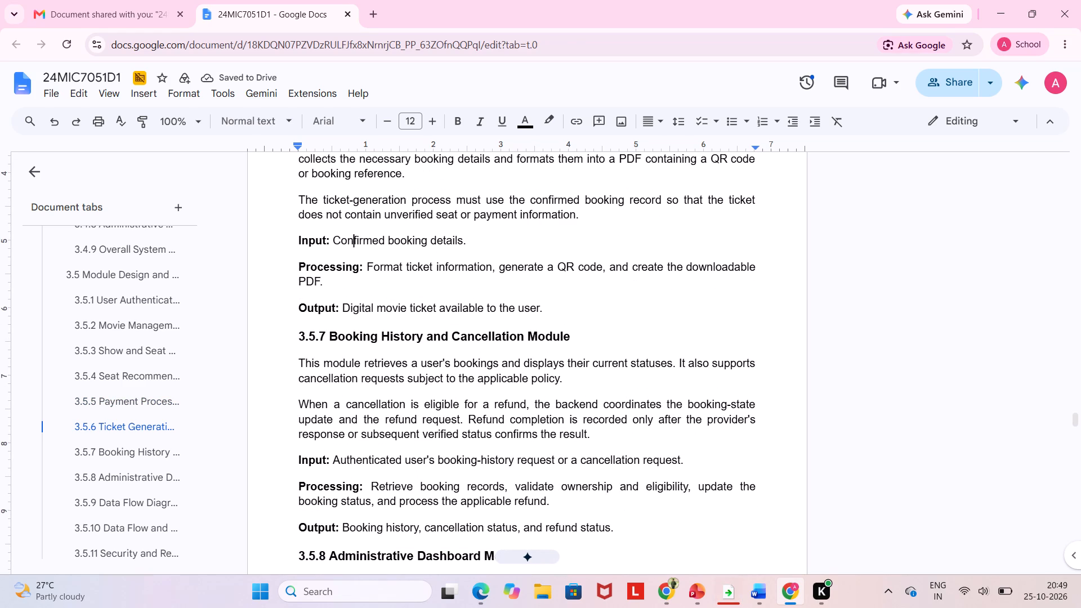
drag(573, 339, 262, 345)
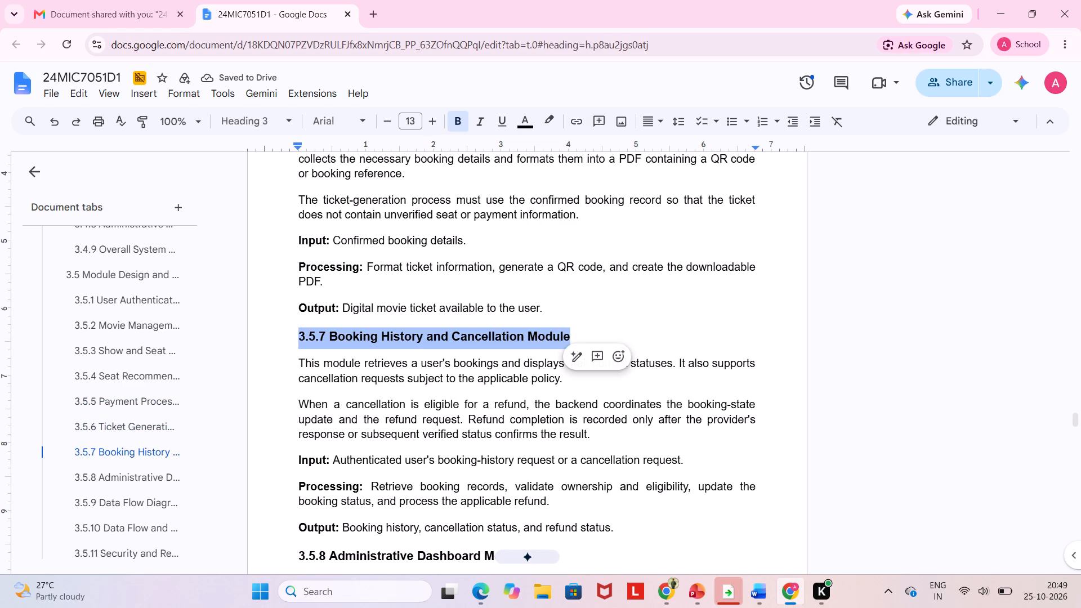
click(454, 122)
click(405, 332)
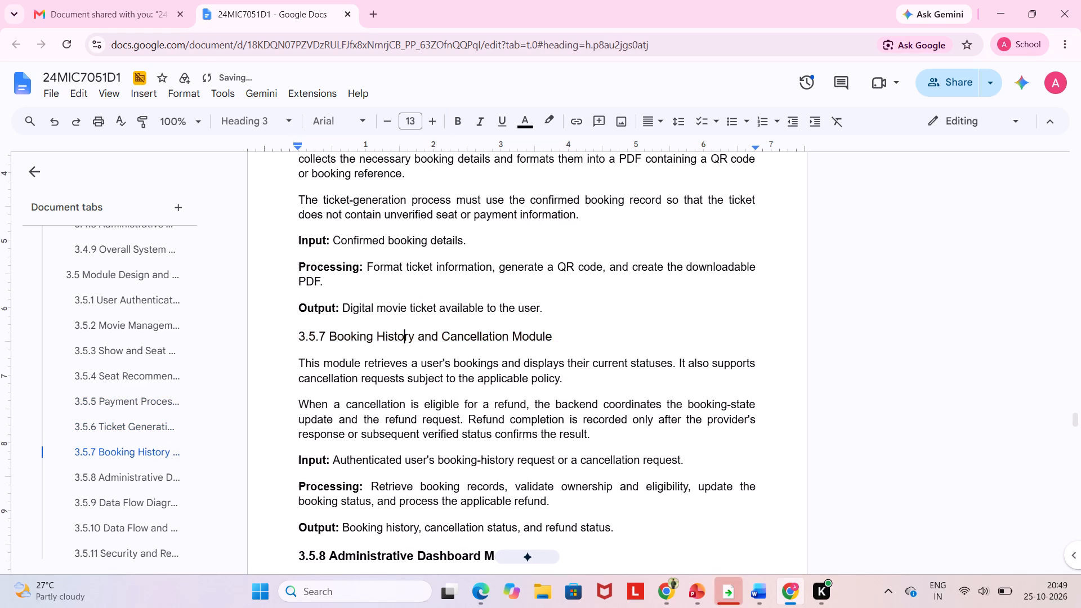
Remove the bold formatting from the subheading "3.5.8 Administrative Dashboard Module" at the end of page 31.
scroll(405, 332, down, 2)
drag(538, 335, 277, 343)
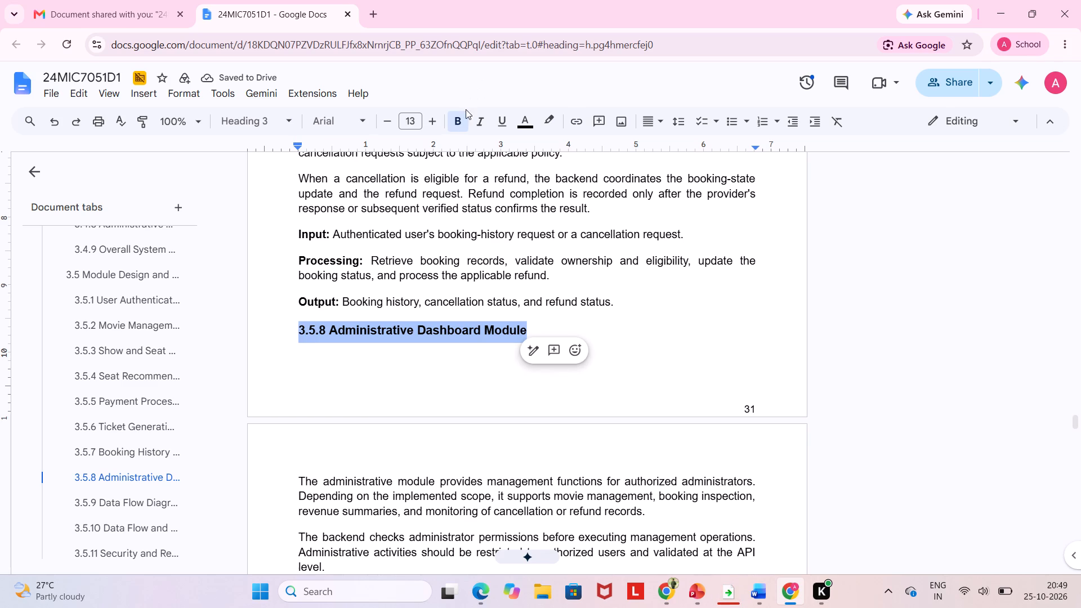
click(455, 120)
click(469, 325)
Remove the bold formatting from the subheading "3.5.9 Data Flow Diagram" on page 32.
scroll(469, 325, down, 1)
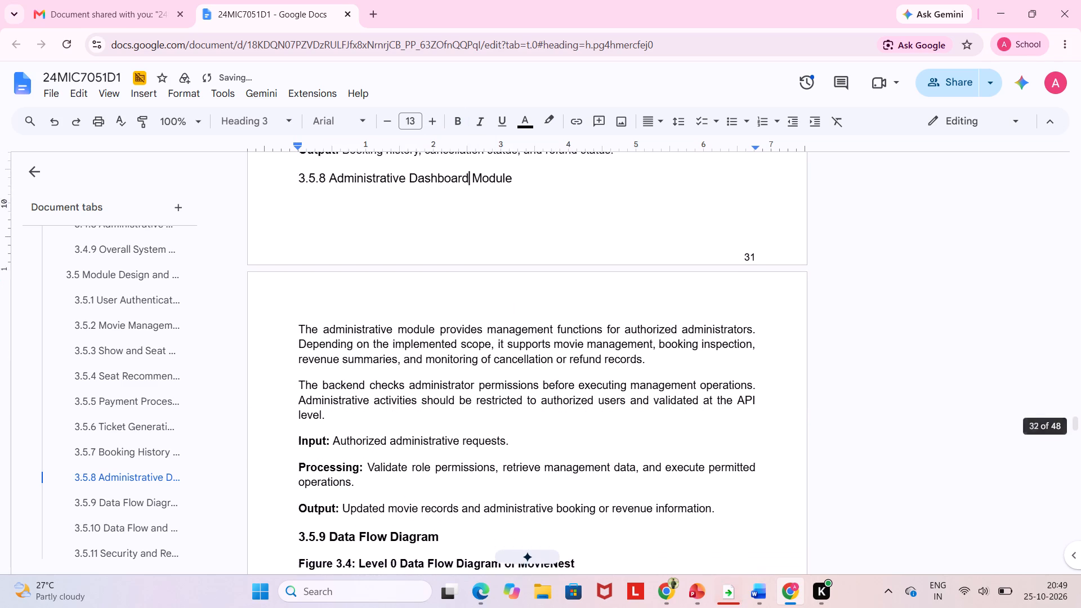
scroll(469, 325, down, 2)
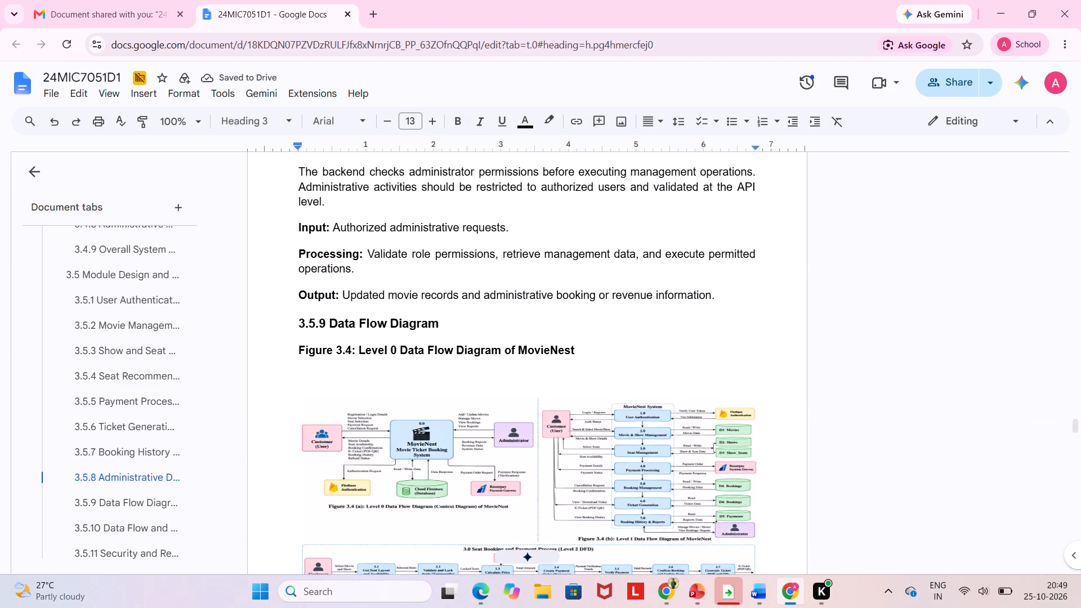
drag(452, 324, 271, 325)
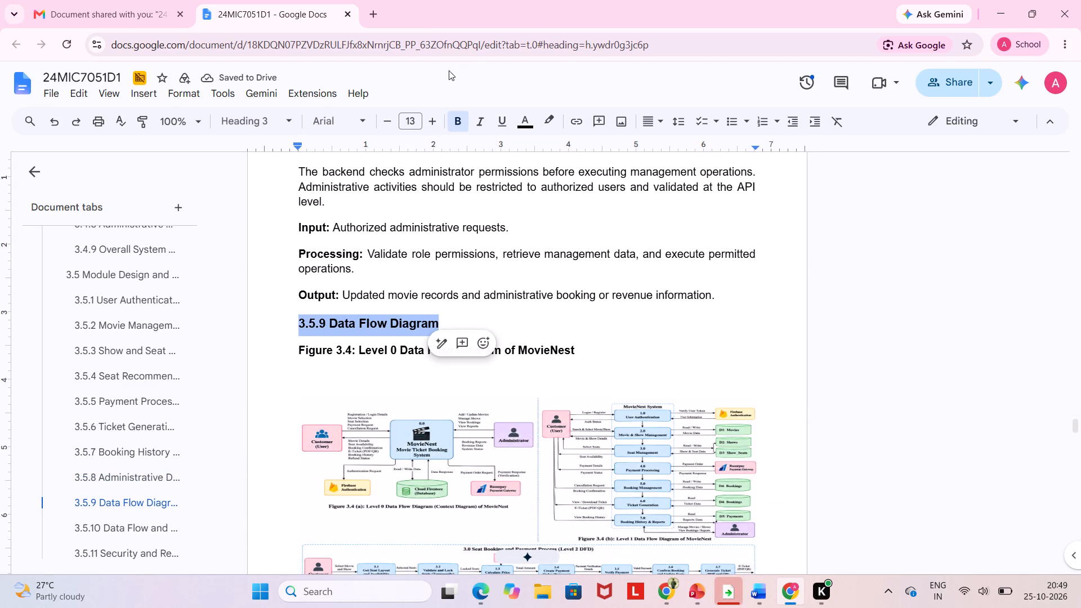
click(459, 118)
click(415, 376)
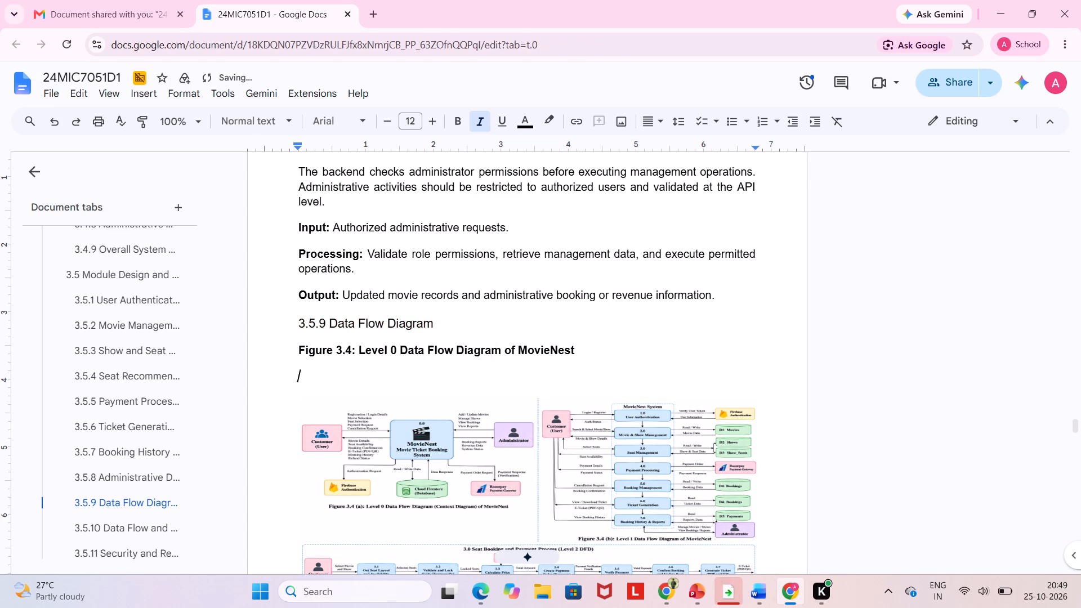
Remove the bold formatting from the subheading "3.5.10 Data Flow and Inter-Module Communication" at the end of page 32.
scroll(415, 376, down, 5)
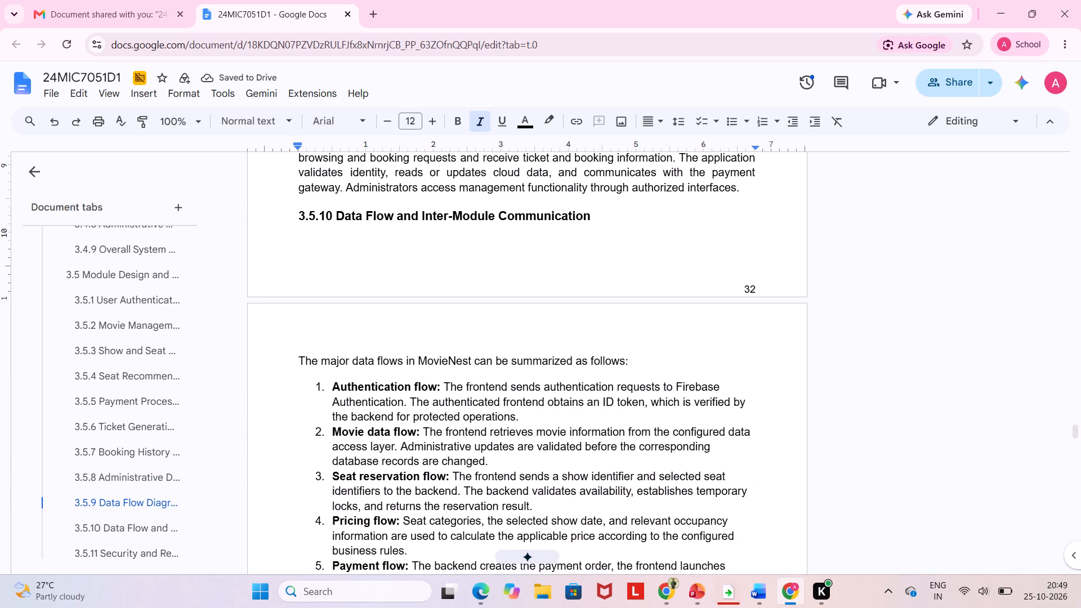
drag(599, 212, 290, 222)
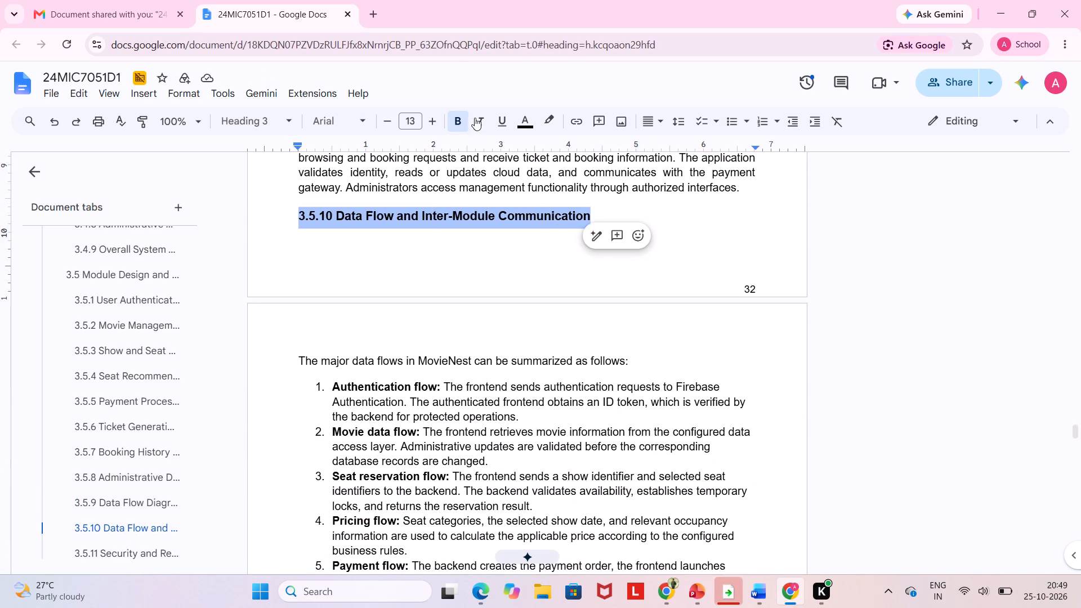
click(456, 120)
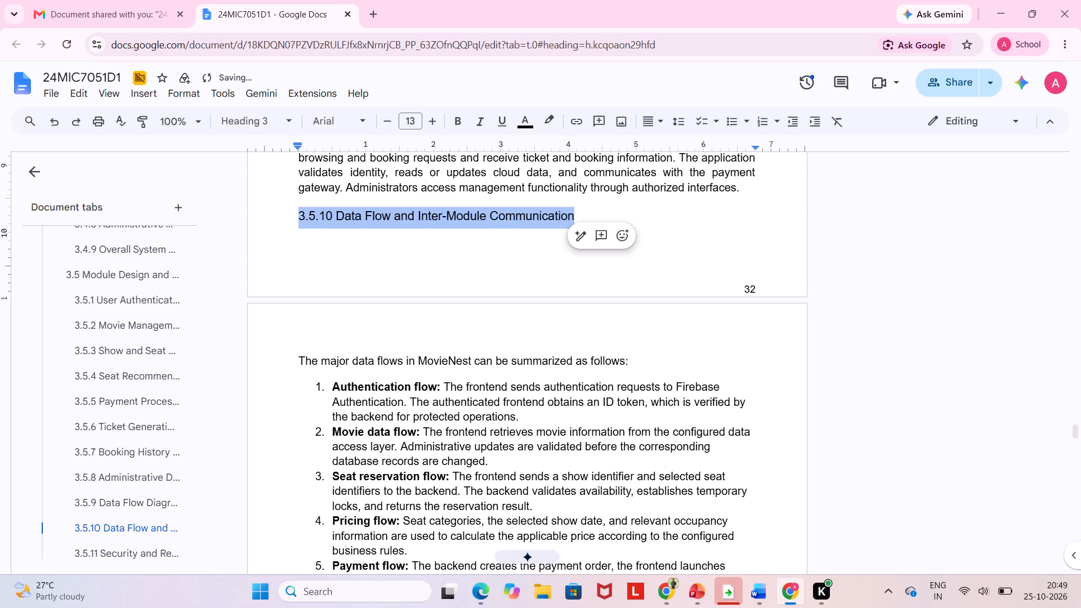
click(397, 337)
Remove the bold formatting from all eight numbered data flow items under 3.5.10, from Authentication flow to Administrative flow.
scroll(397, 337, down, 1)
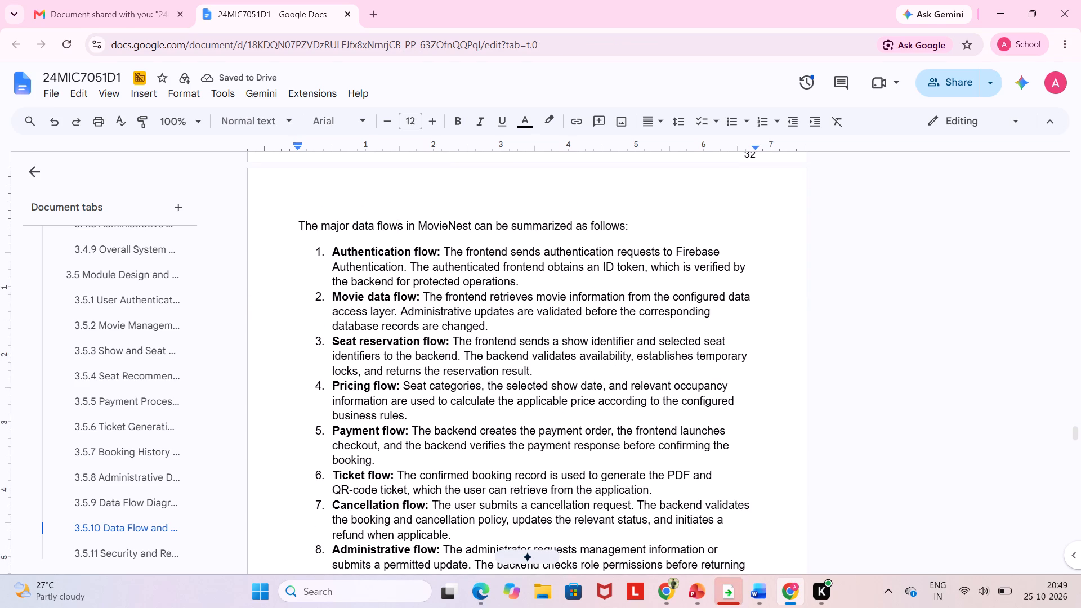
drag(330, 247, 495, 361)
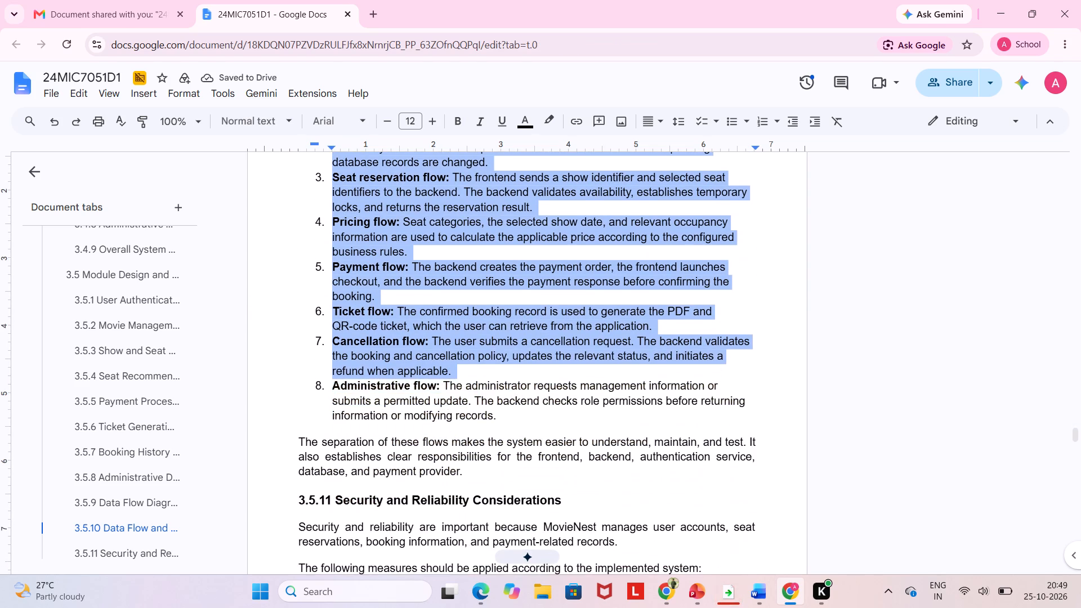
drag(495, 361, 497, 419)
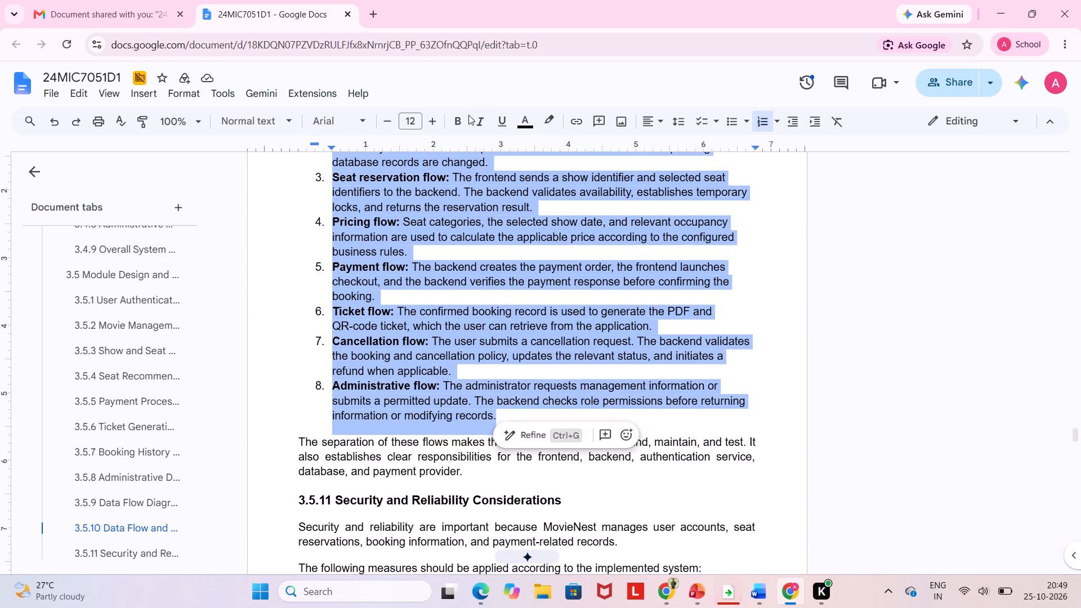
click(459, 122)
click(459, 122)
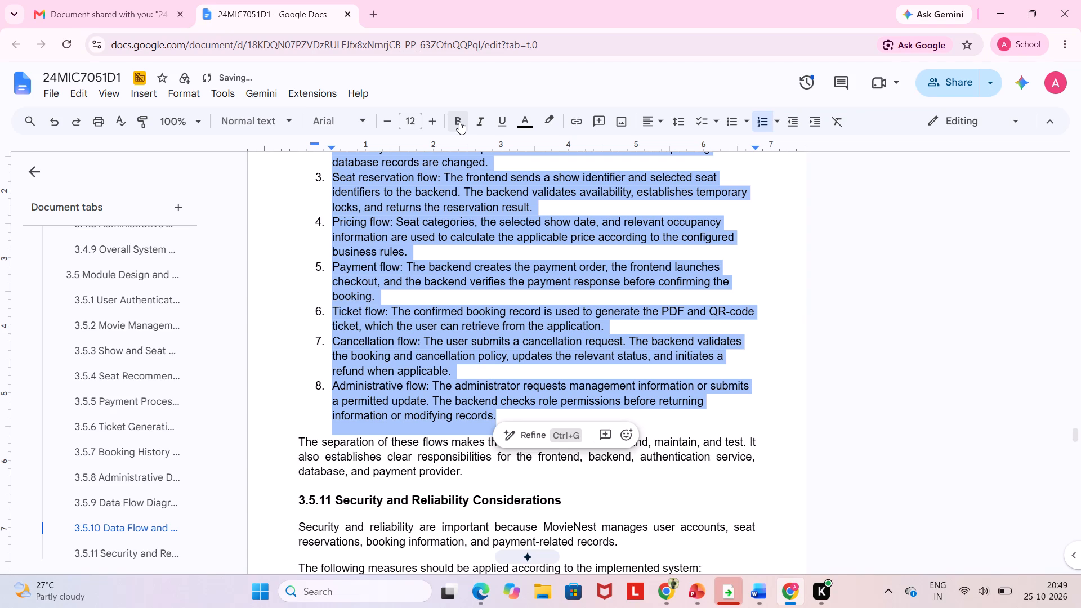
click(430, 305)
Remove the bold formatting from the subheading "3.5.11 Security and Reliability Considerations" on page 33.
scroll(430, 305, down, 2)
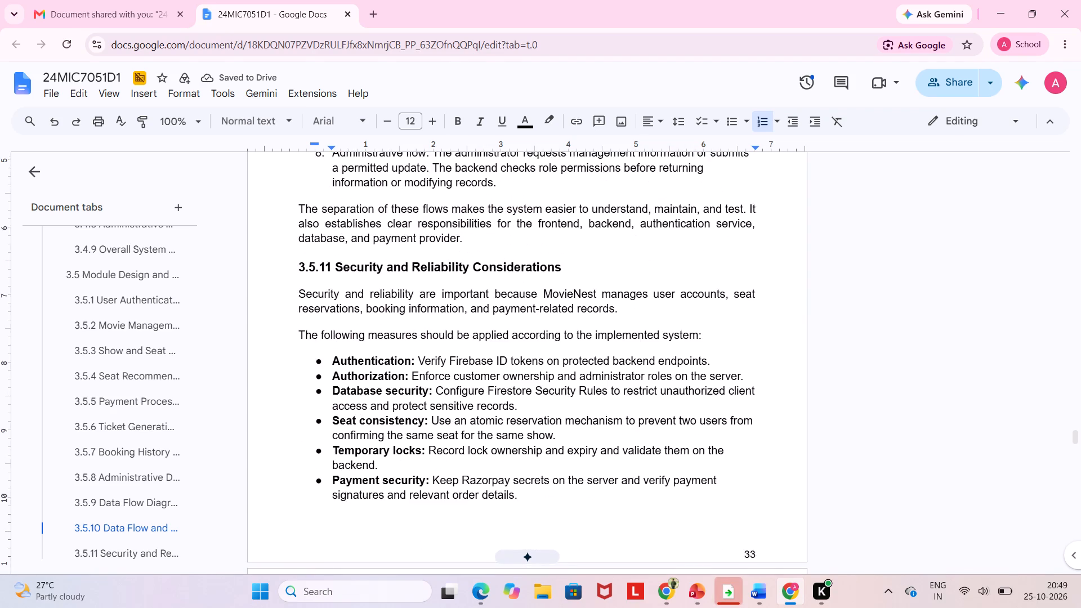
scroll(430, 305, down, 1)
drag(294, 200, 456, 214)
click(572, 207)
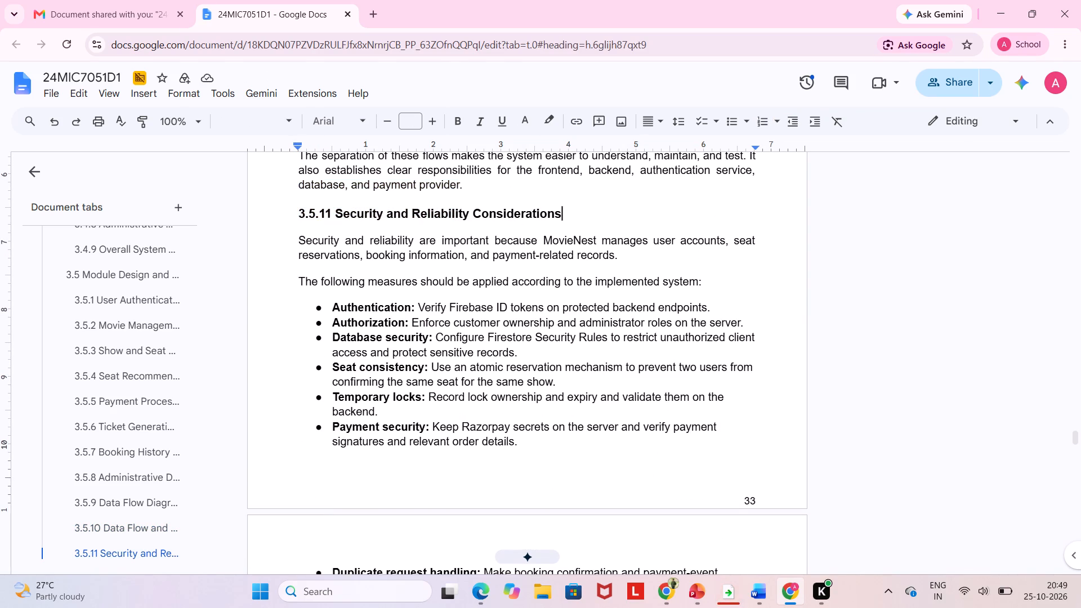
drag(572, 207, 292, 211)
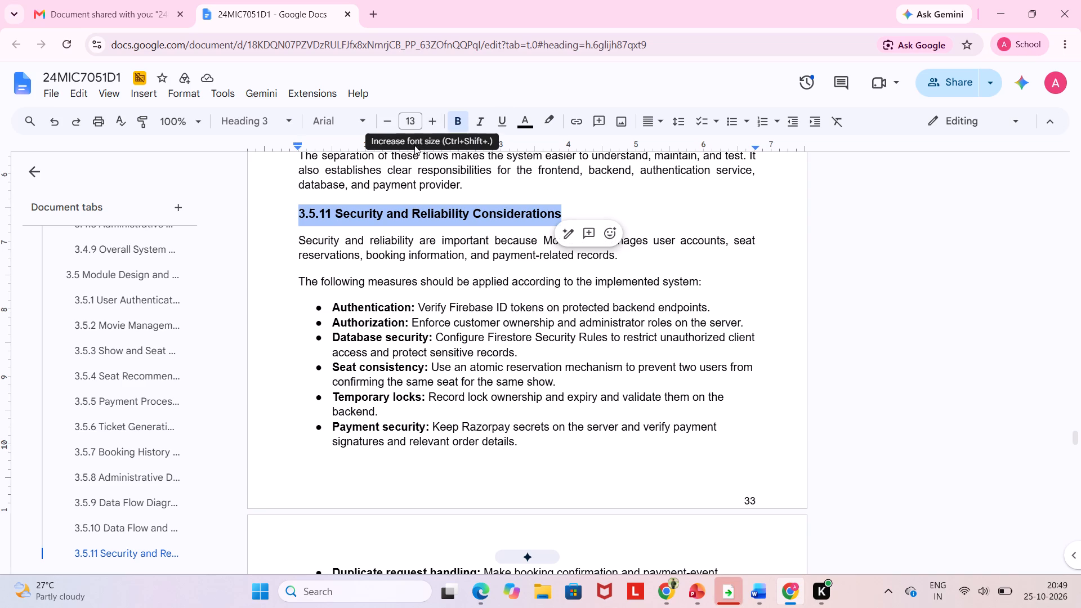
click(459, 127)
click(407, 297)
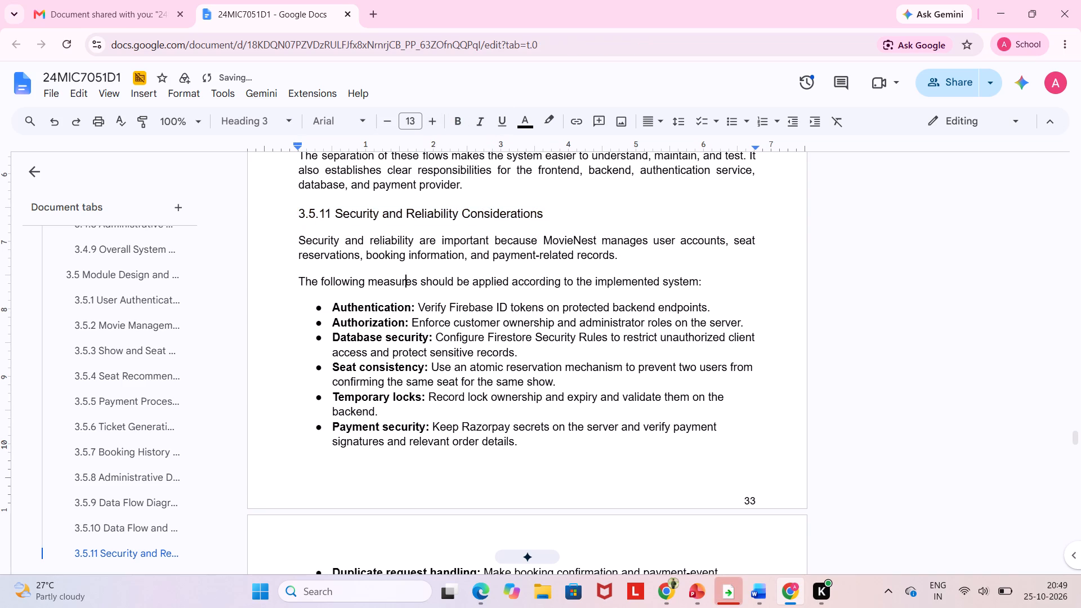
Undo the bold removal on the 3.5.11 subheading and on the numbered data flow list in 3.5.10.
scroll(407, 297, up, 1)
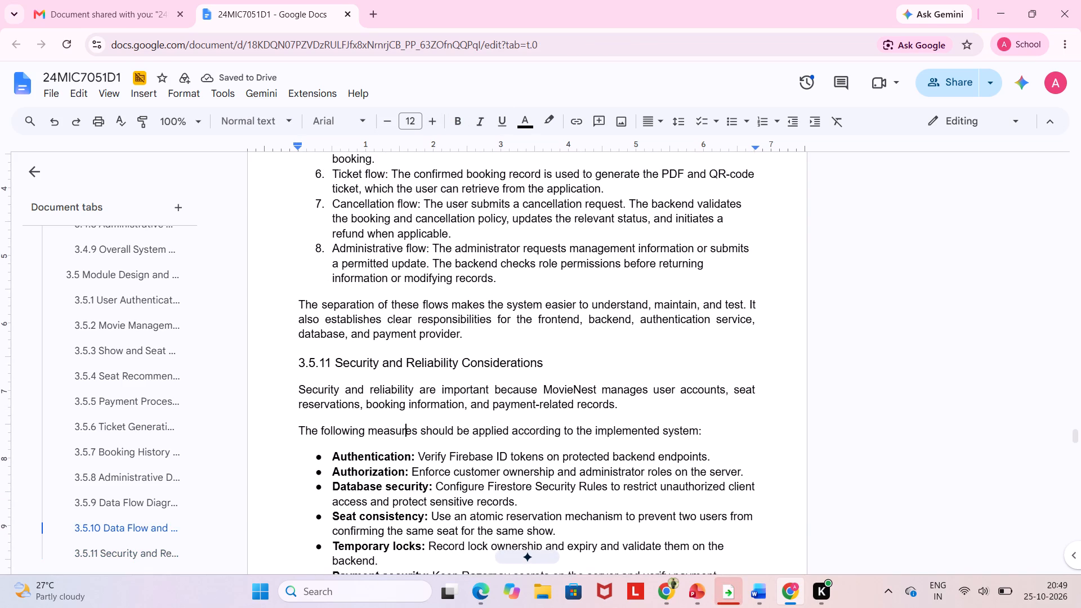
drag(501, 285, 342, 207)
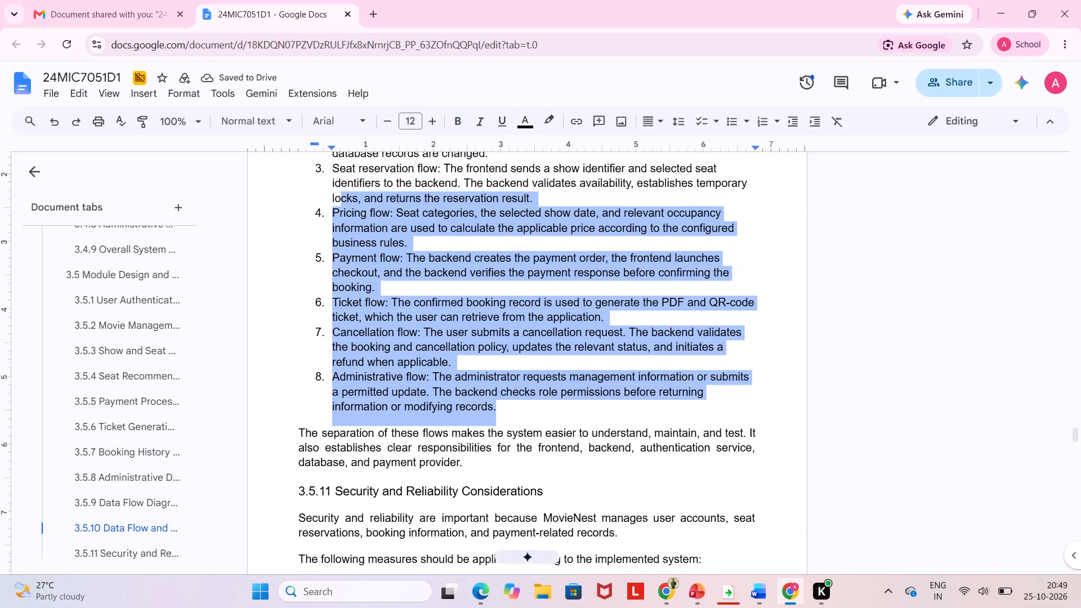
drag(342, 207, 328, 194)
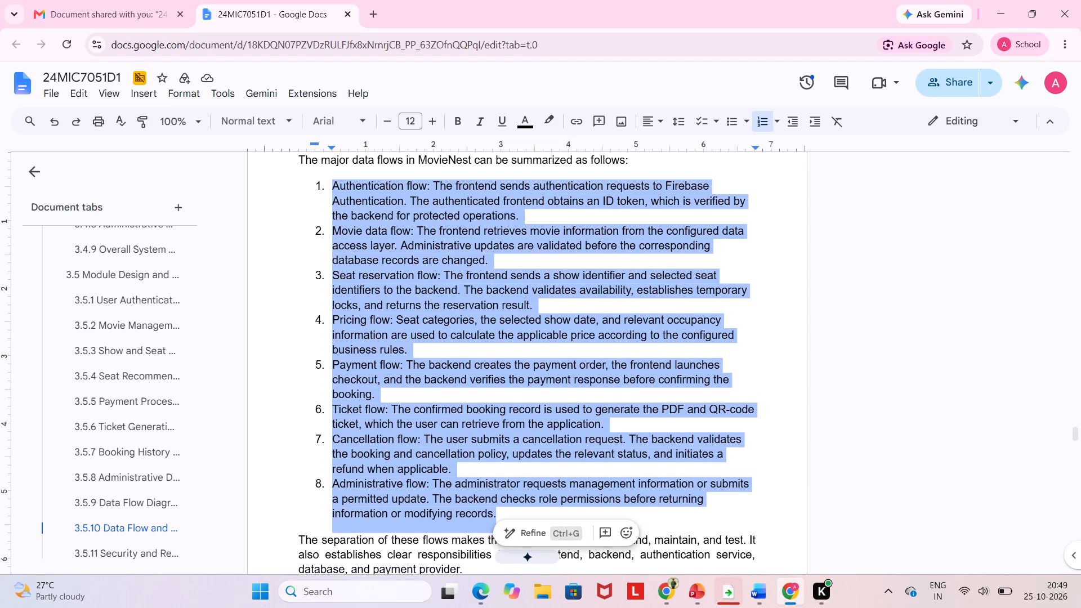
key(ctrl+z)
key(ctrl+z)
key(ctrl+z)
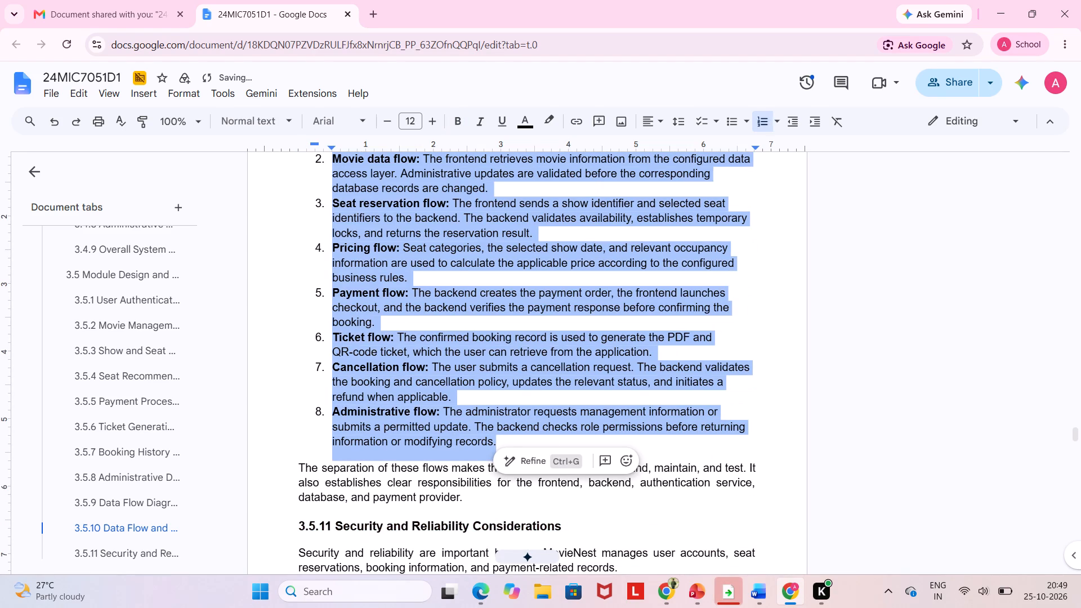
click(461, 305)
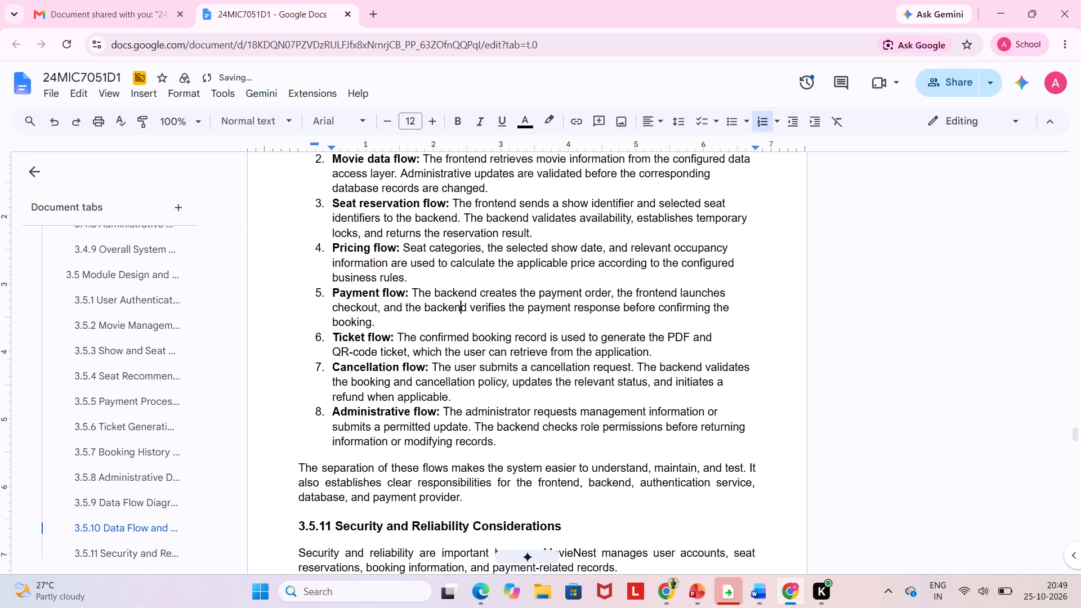
Review the formatting from section 3.5.11 to the start of Chapter 4, and back through sections 3.5 and 3.4.
scroll(461, 305, down, 2)
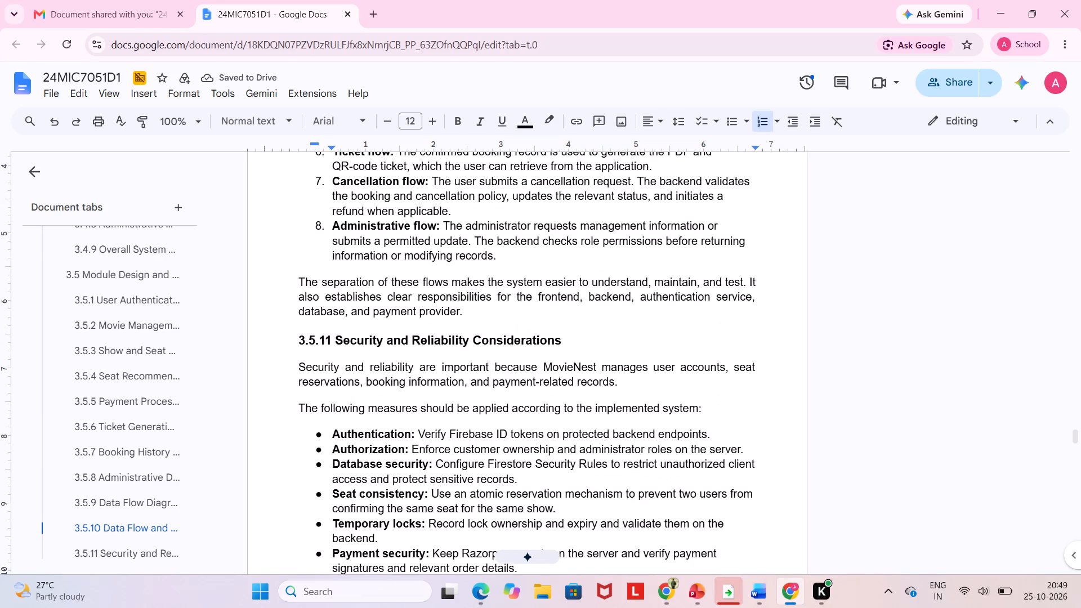
scroll(461, 305, down, 3)
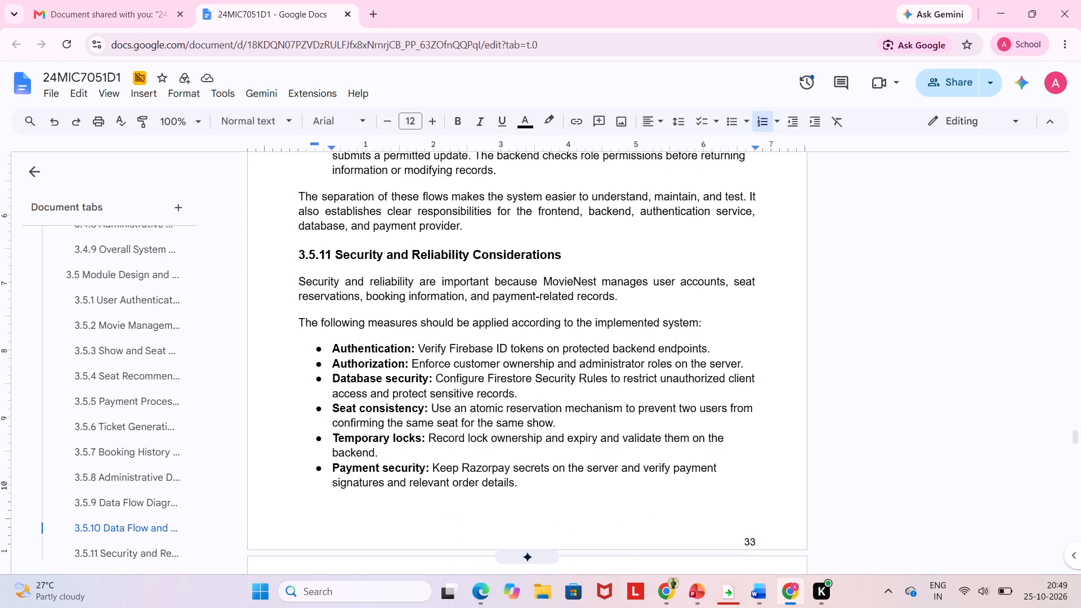
scroll(408, 360, down, 2)
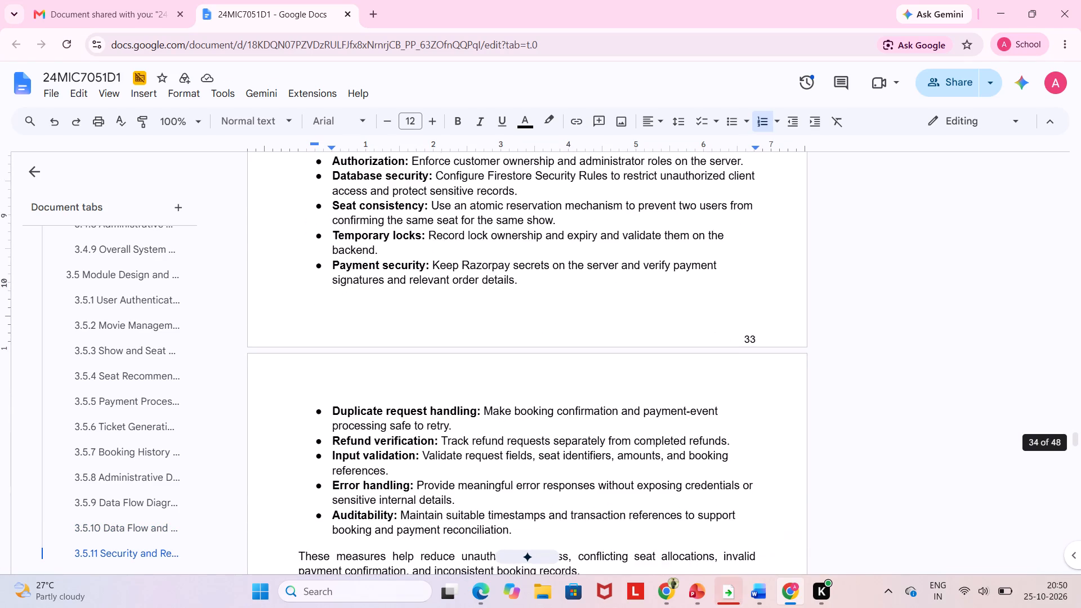
scroll(408, 360, down, 7)
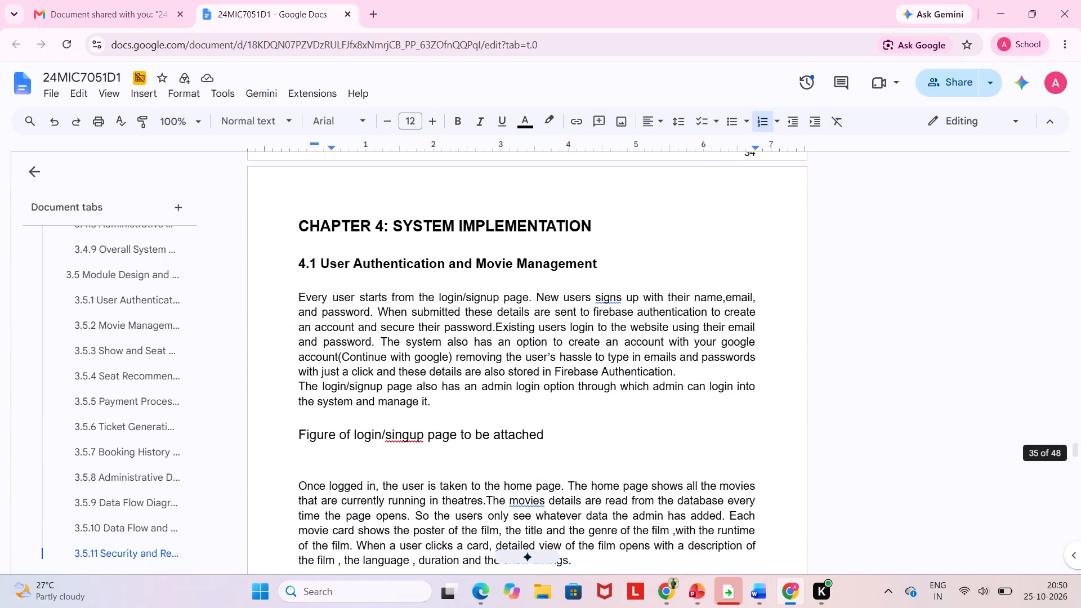
scroll(408, 360, down, 5)
scroll(408, 360, up, 8)
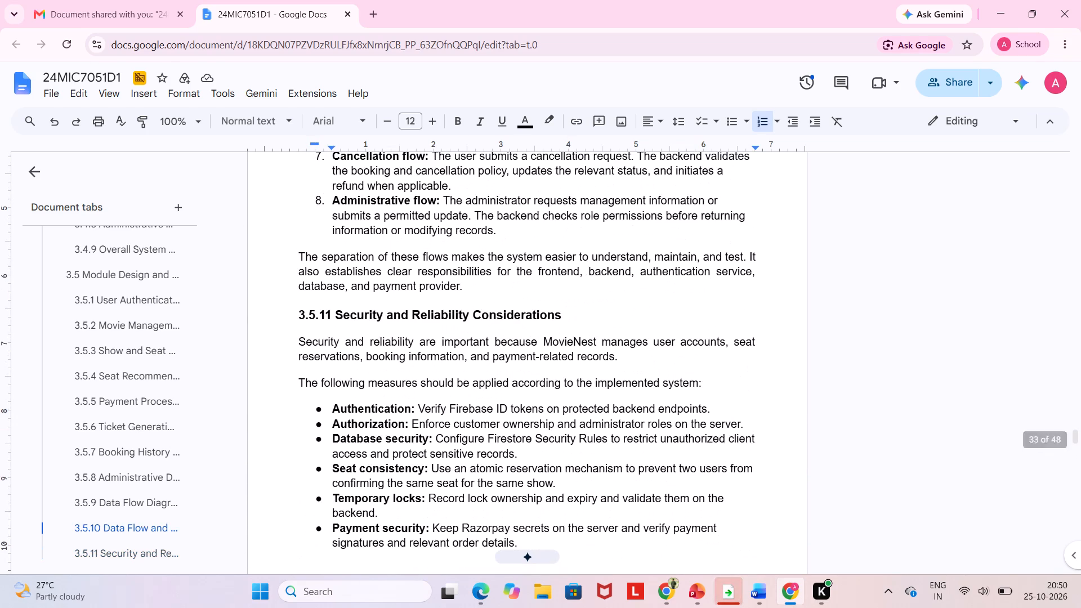
scroll(408, 360, up, 10)
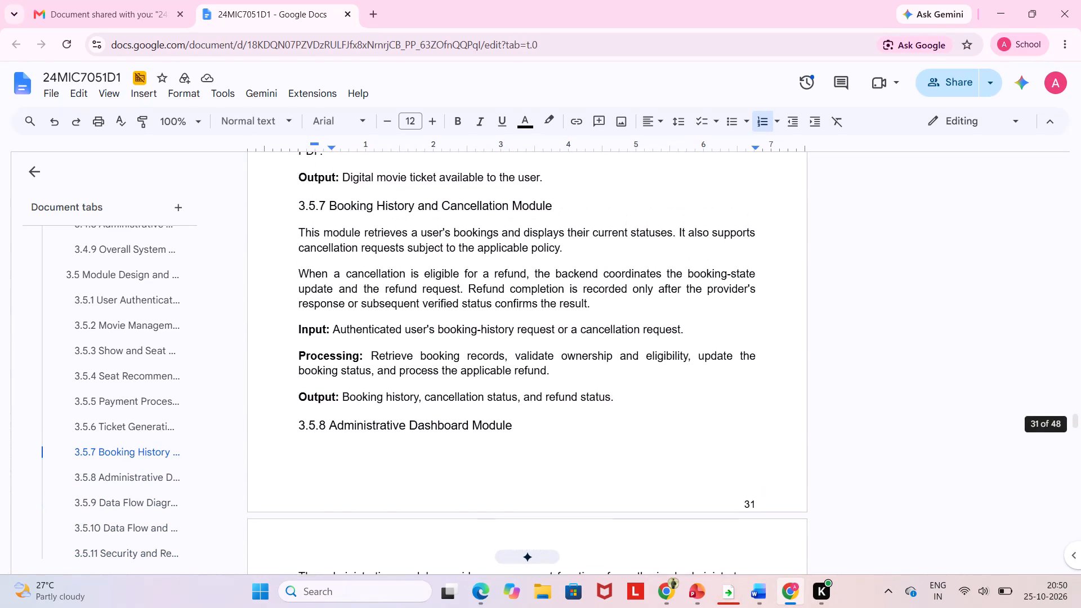
scroll(408, 360, up, 8)
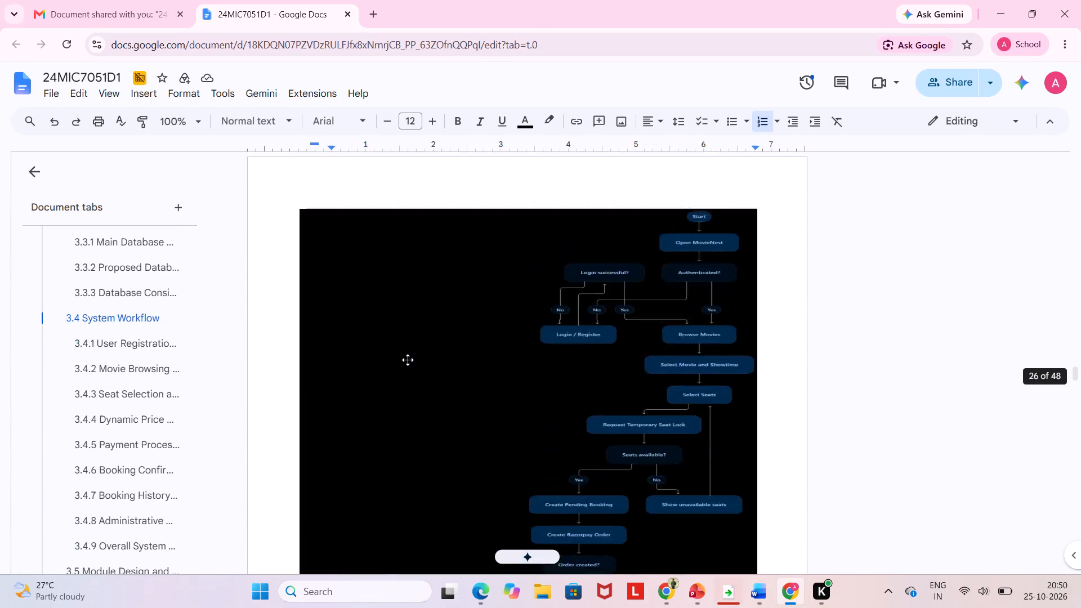
click(98, 250)
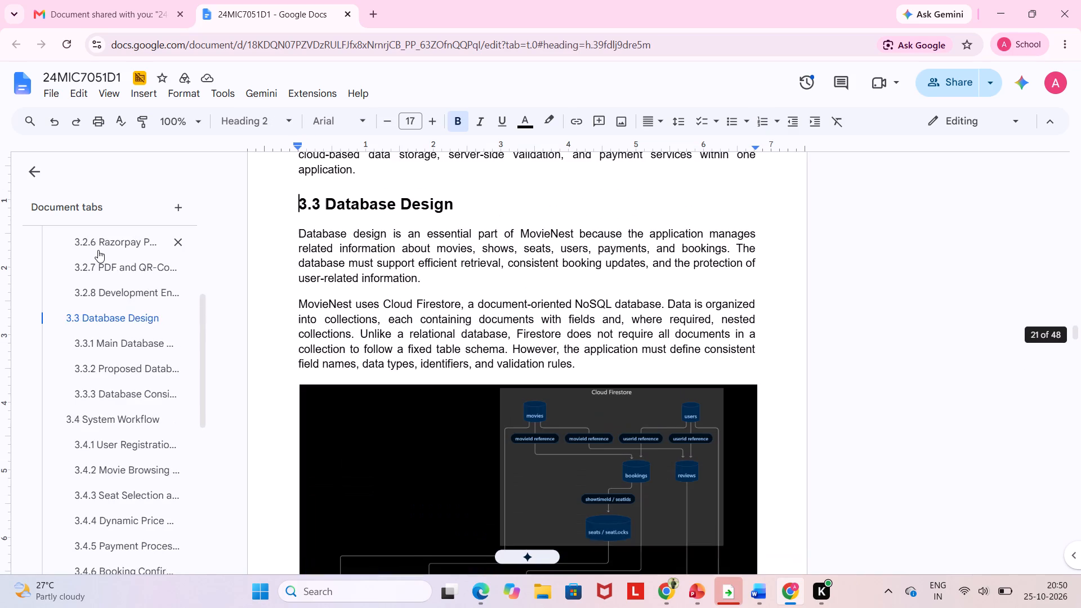
scroll(98, 250, up, 5)
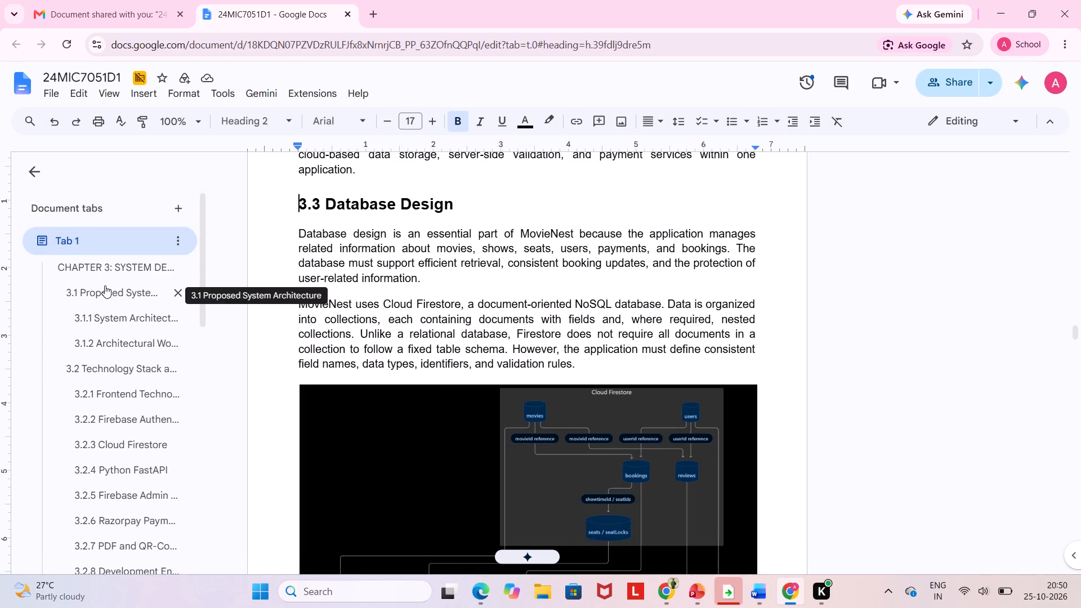
click(110, 267)
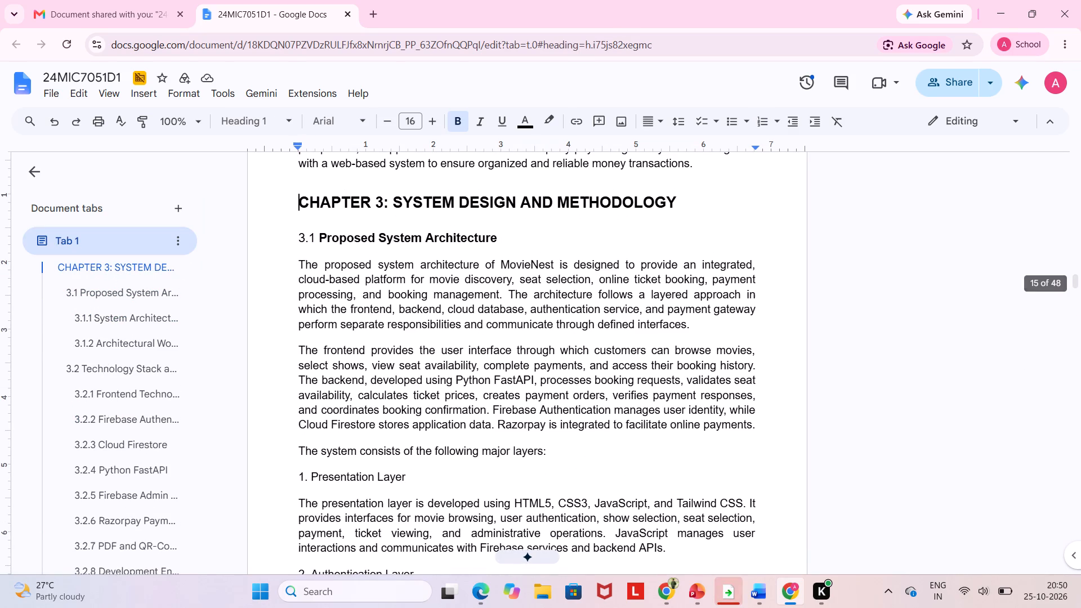
drag(293, 198, 455, 594)
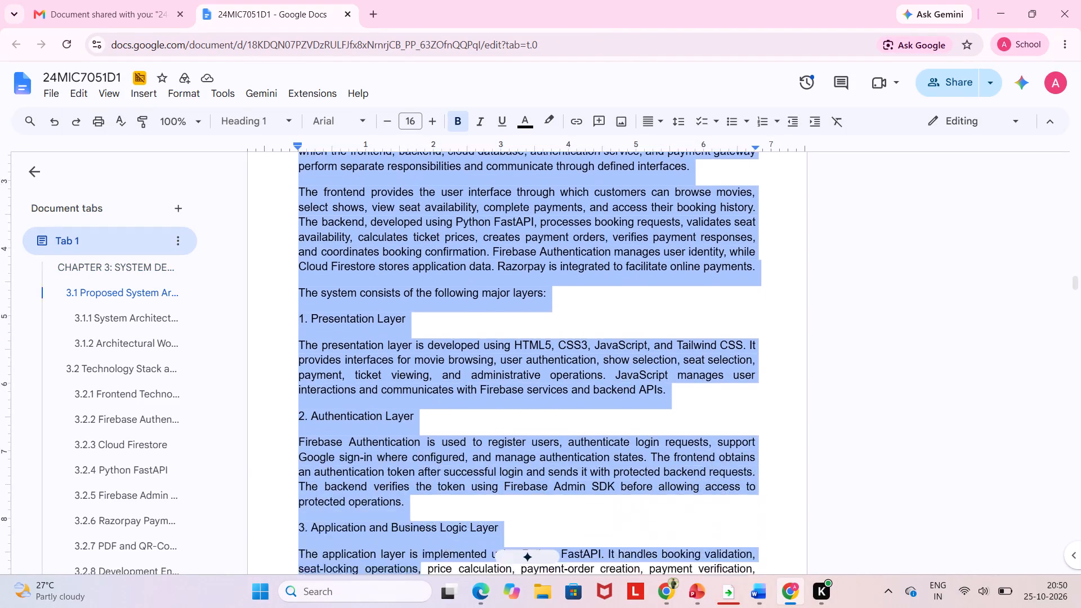
drag(455, 594, 574, 606)
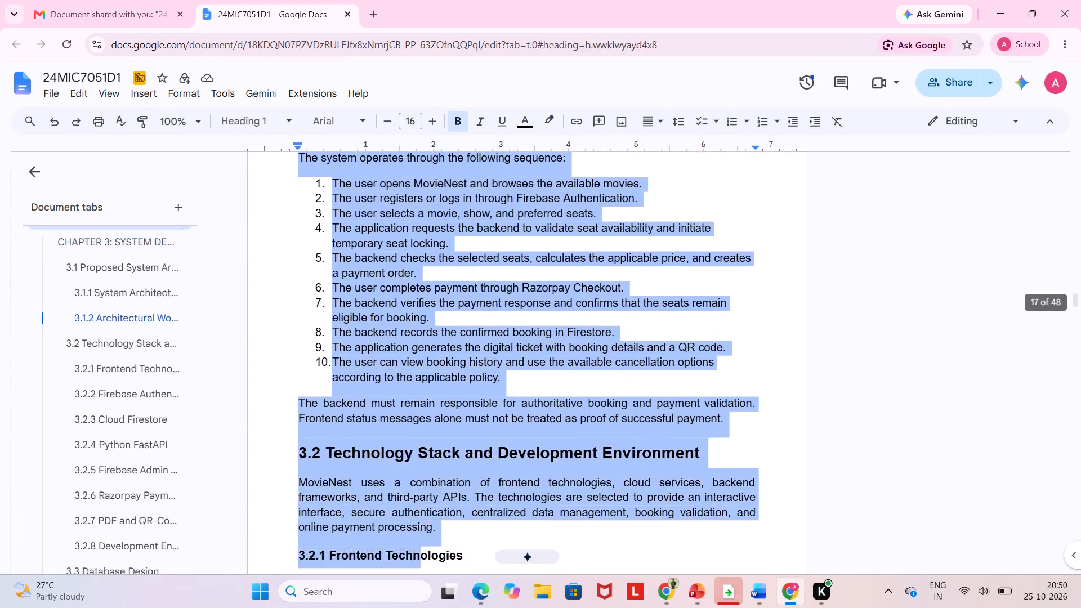
drag(574, 606, 582, 606)
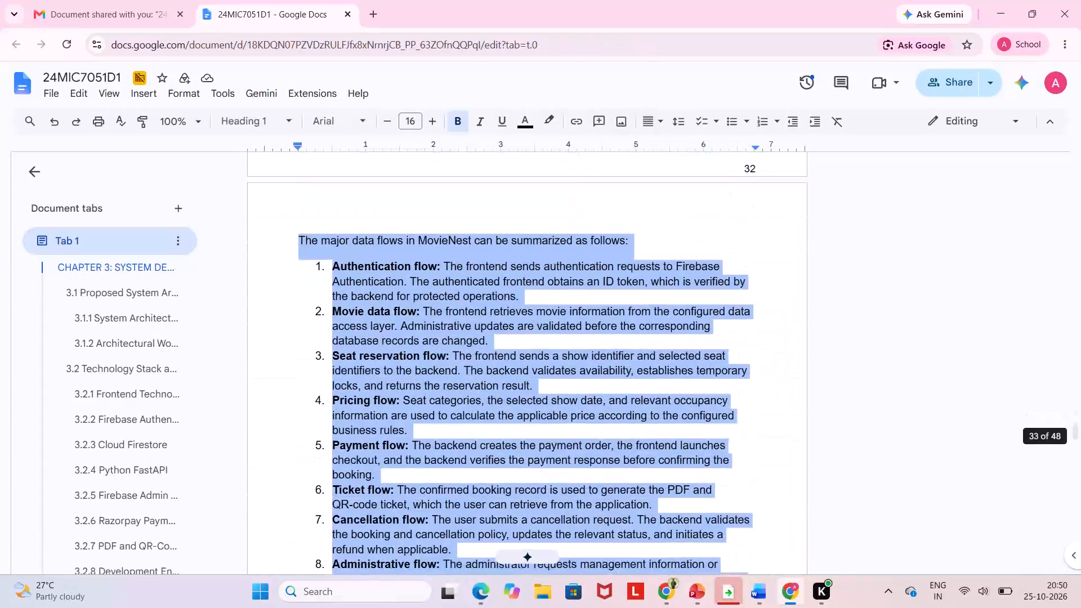
drag(582, 606, 587, 444)
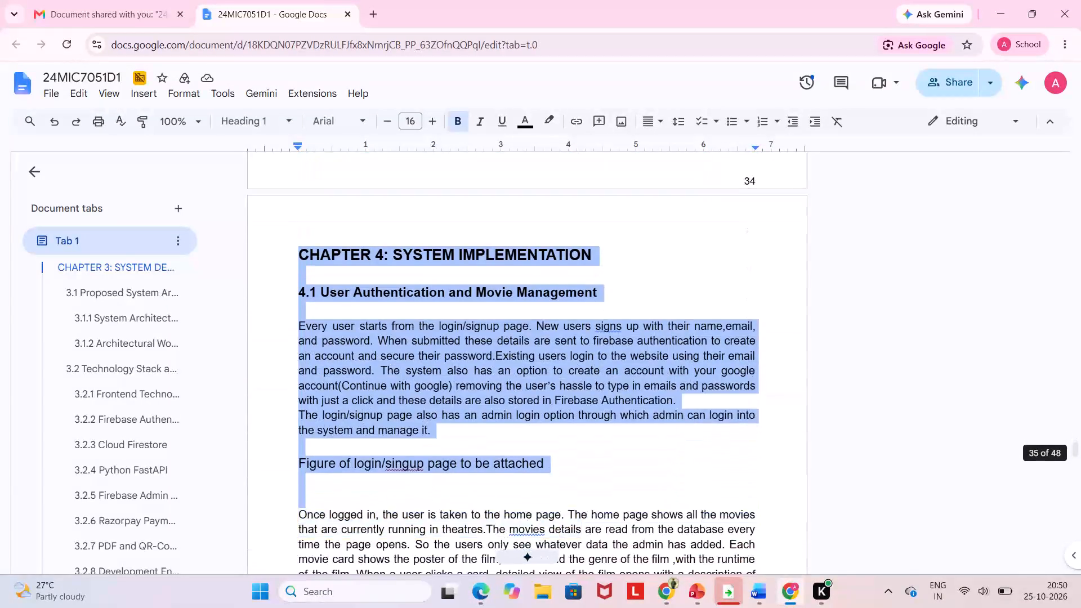
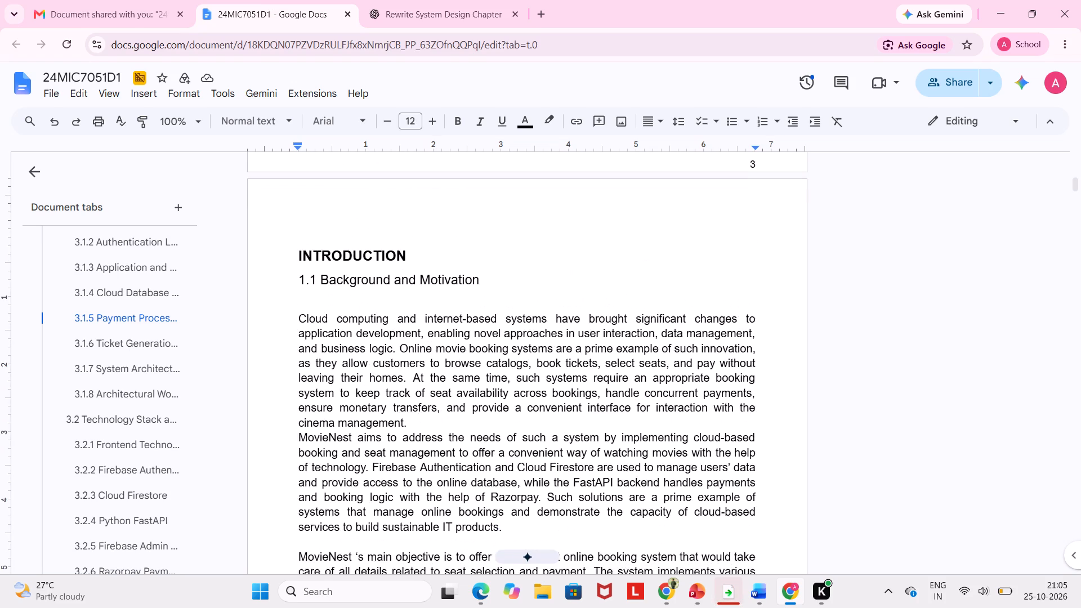
Select the Chapter 3 text from the larger duplicate "CHAPTER 3: SYSTEM DESIGN AND METHODOLOGY" heading into section 3.1 Proposed System Architecture.
scroll(413, 345, down, 18)
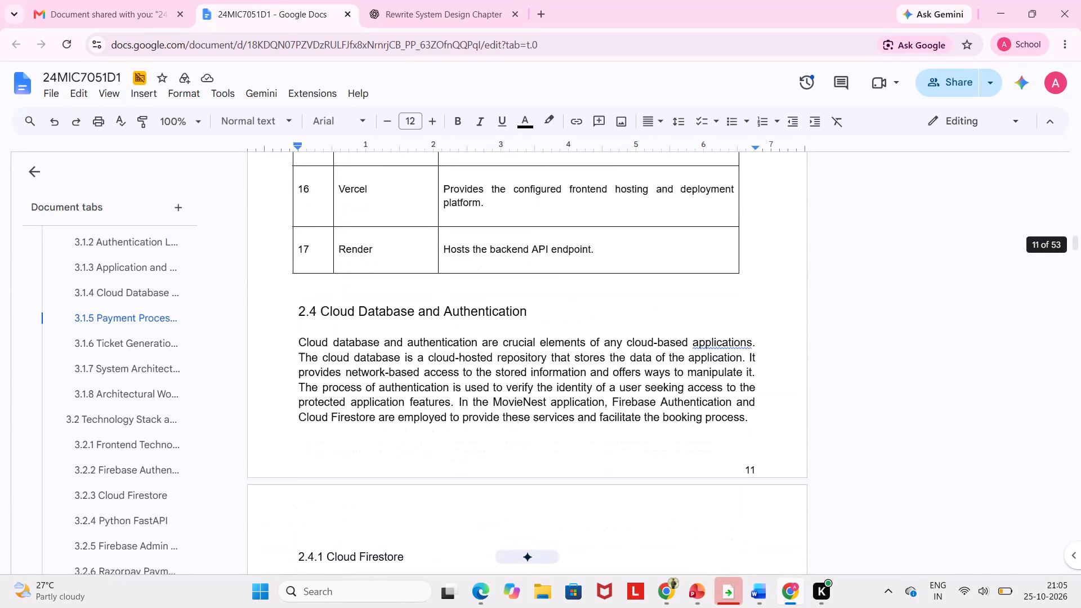
scroll(413, 345, down, 6)
scroll(413, 345, up, 1)
scroll(413, 345, down, 1)
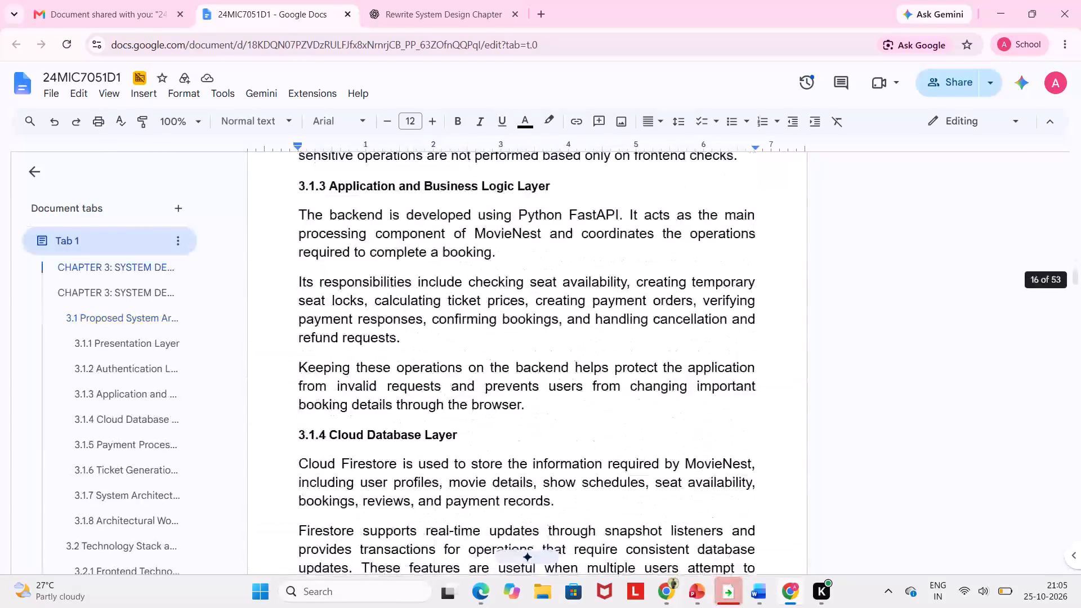
scroll(413, 345, down, 1)
scroll(305, 346, up, 4)
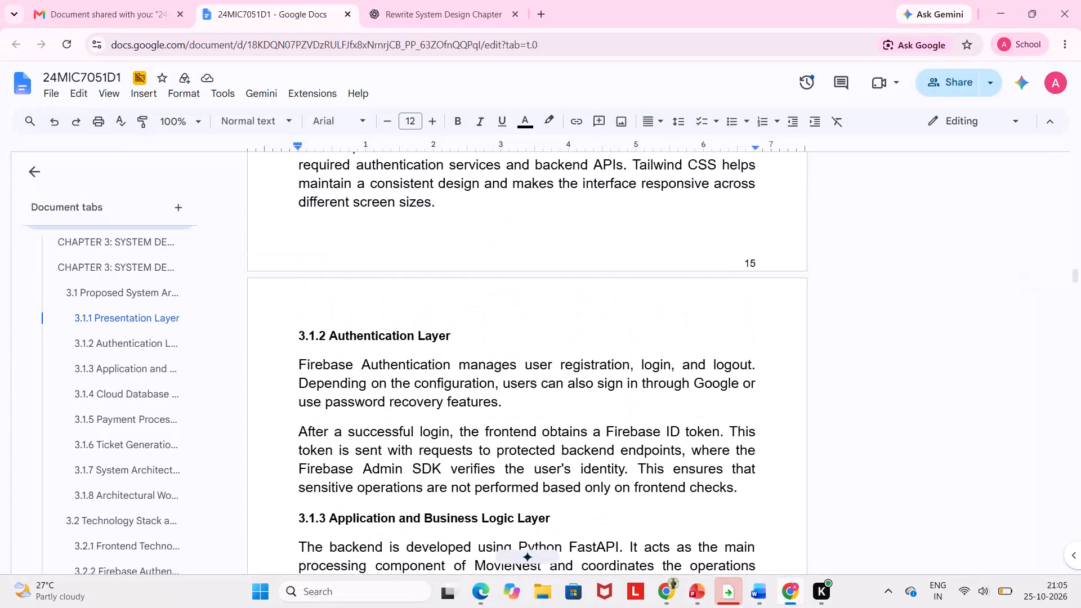
scroll(305, 346, up, 3)
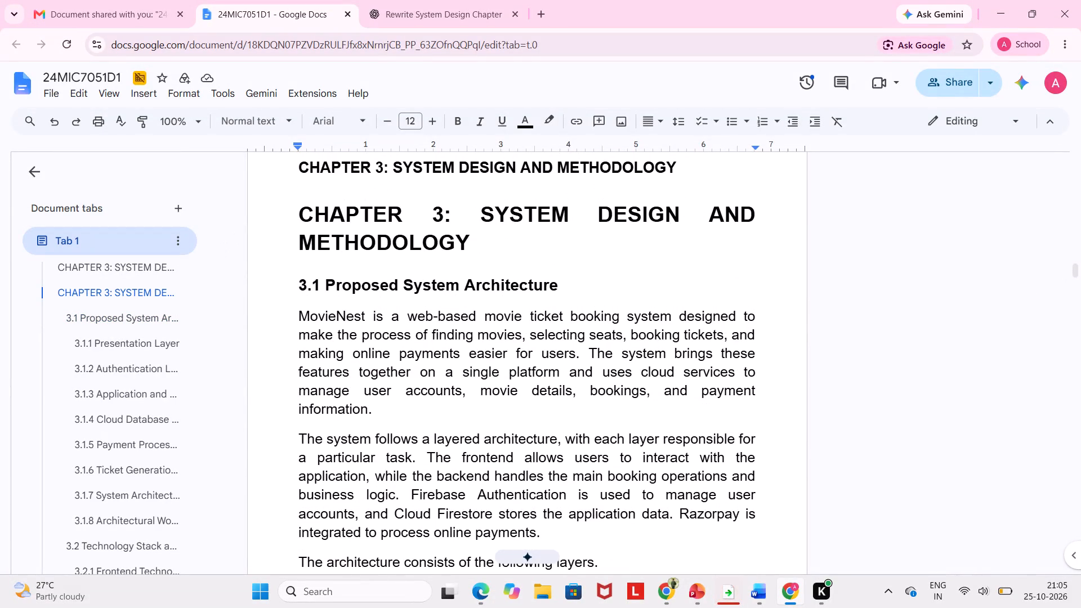
scroll(276, 213, up, 1)
drag(282, 256, 447, 515)
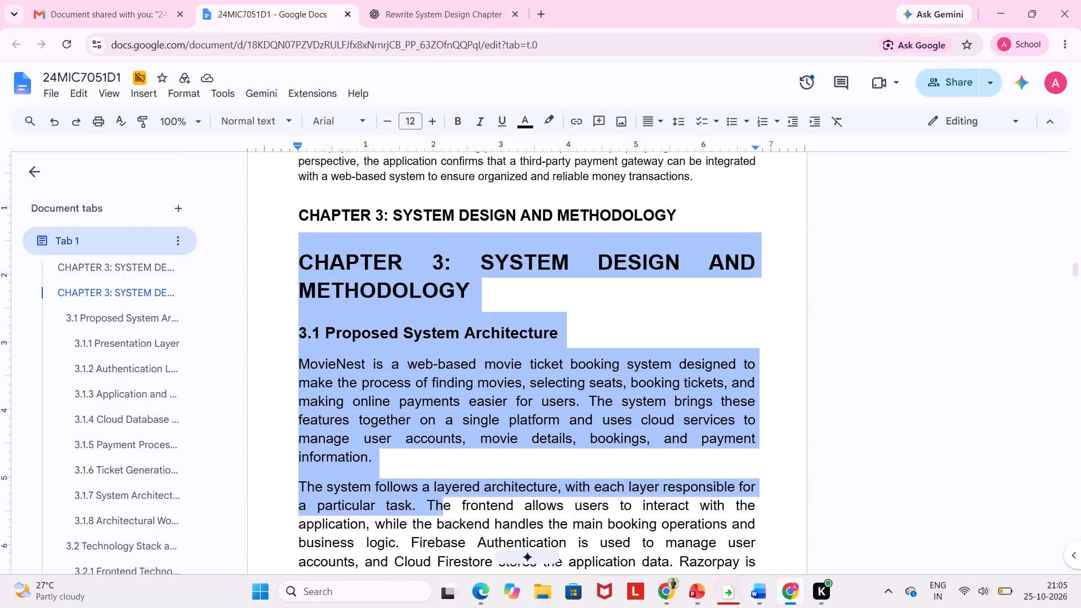
drag(447, 515, 497, 607)
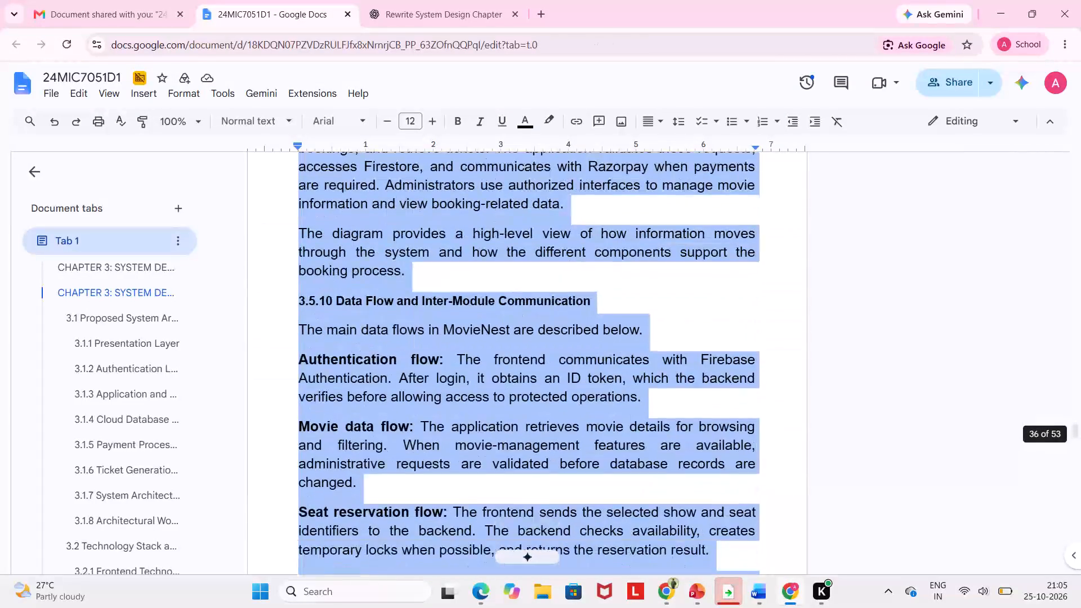
drag(497, 607, 511, 607)
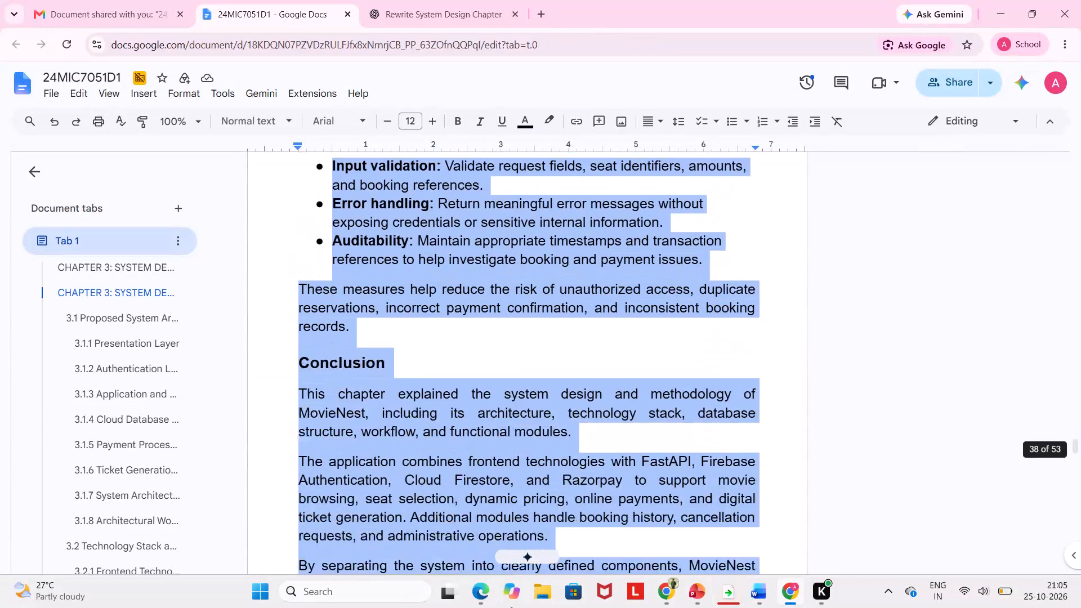
drag(511, 607, 565, 375)
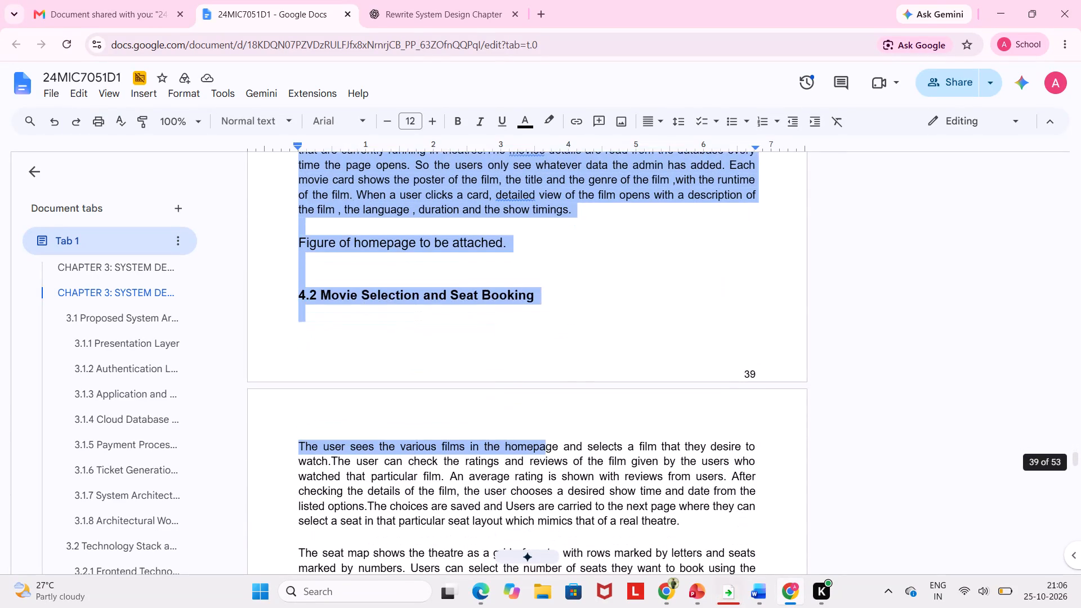
drag(565, 375, 589, 153)
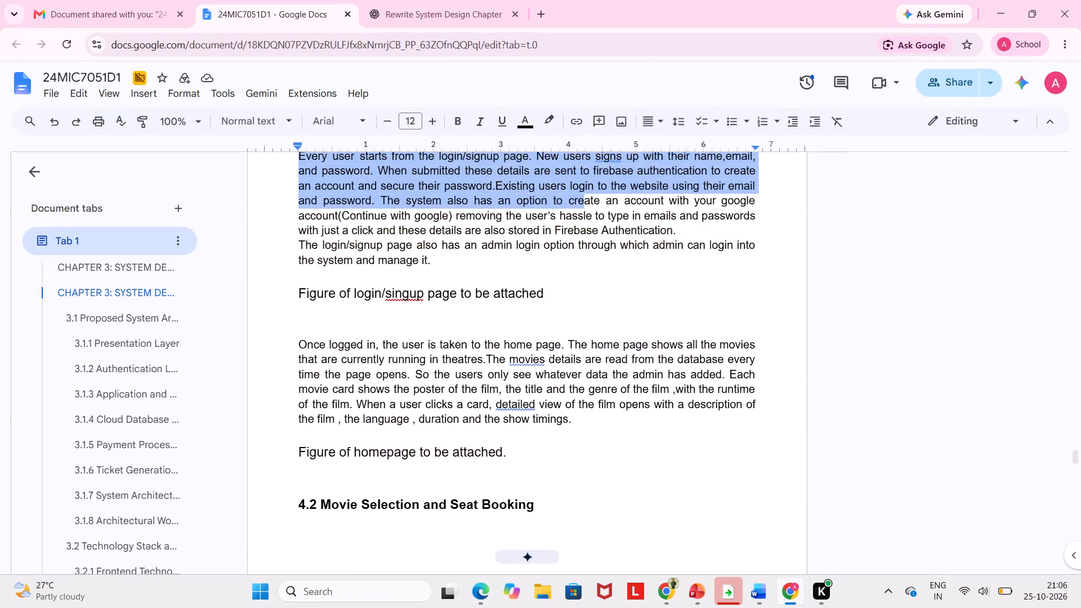
drag(589, 153, 579, 44)
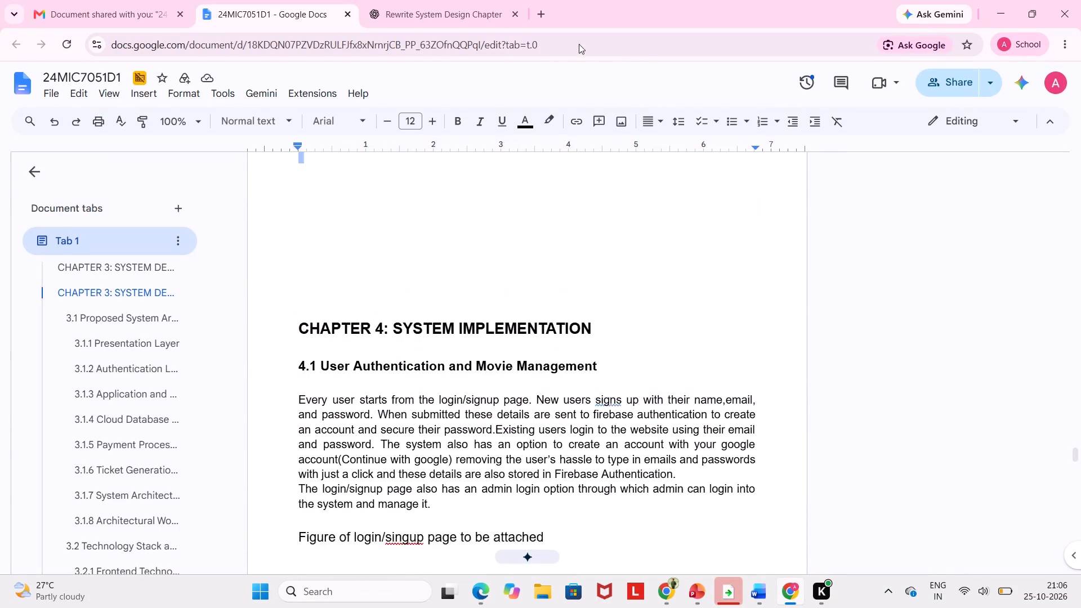
drag(579, 44, 551, 303)
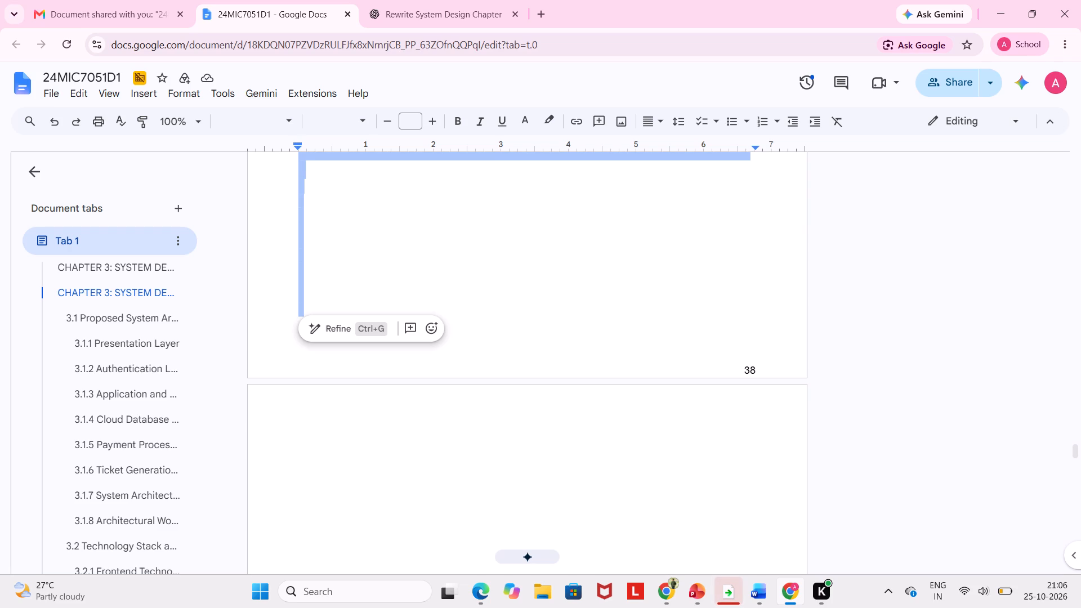
key(ctrl+v)
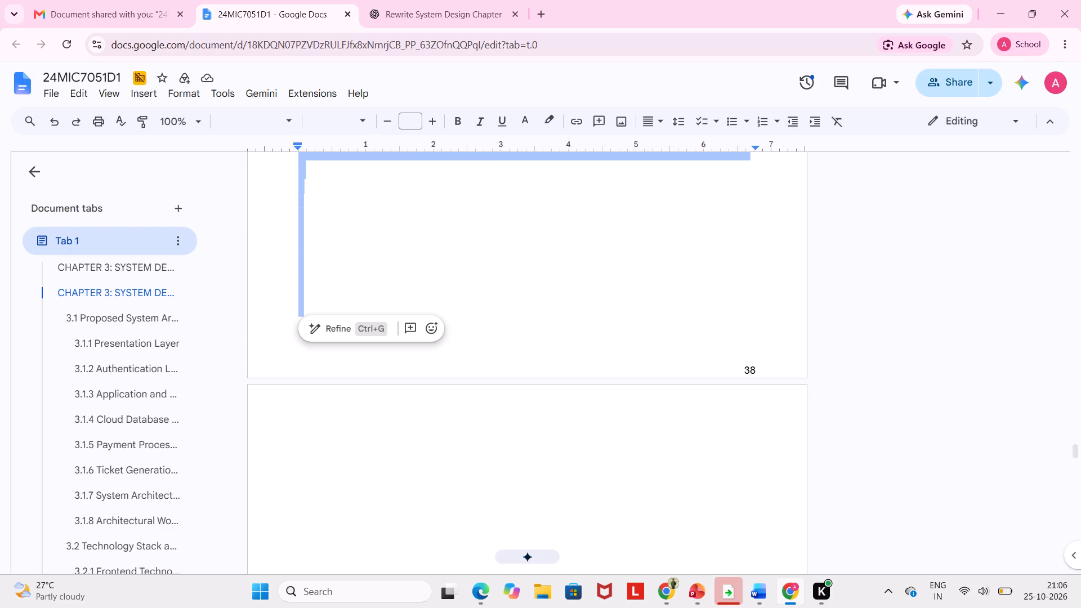
Review the pasted Chapter 3 from the Chapter 4 boundary back to section 3.1, examining its headings, lists and body text.
scroll(551, 303, up, 2)
scroll(551, 303, down, 1)
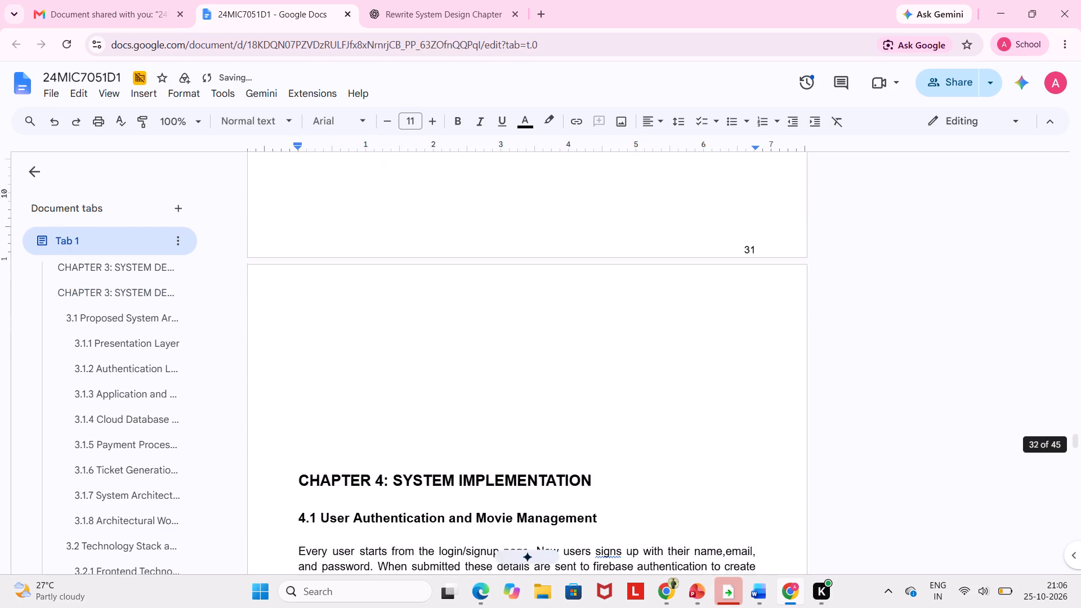
scroll(551, 303, down, 3)
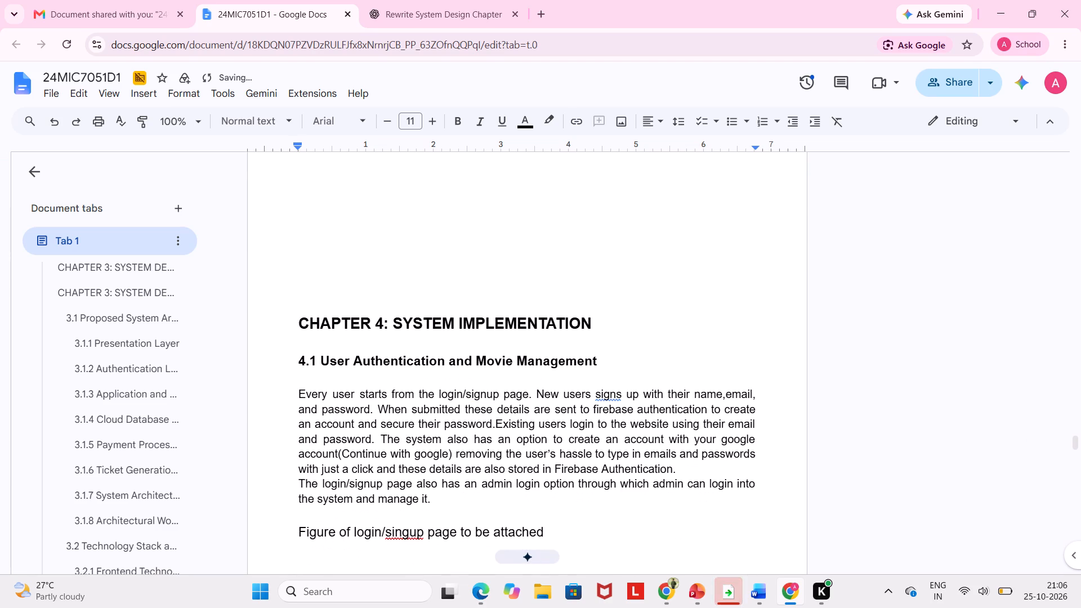
scroll(551, 303, down, 1)
scroll(551, 303, up, 2)
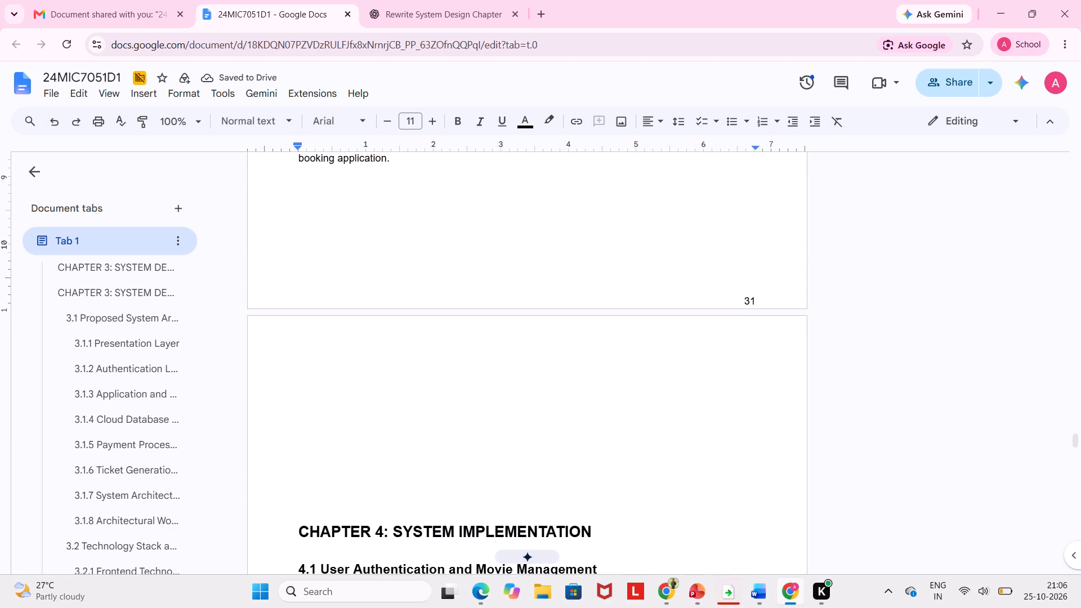
scroll(551, 303, up, 1)
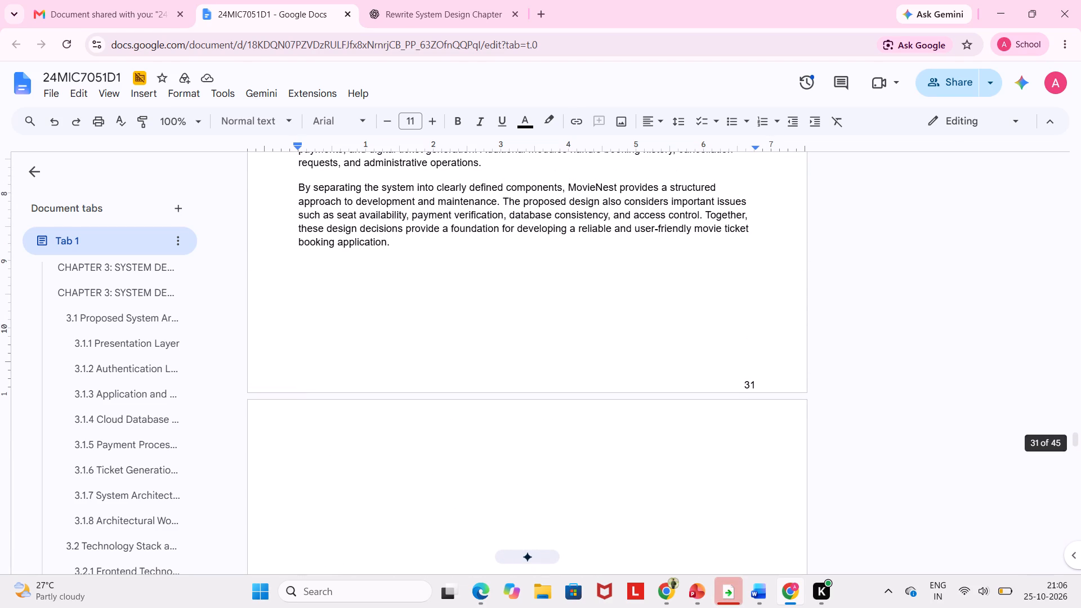
scroll(551, 303, up, 8)
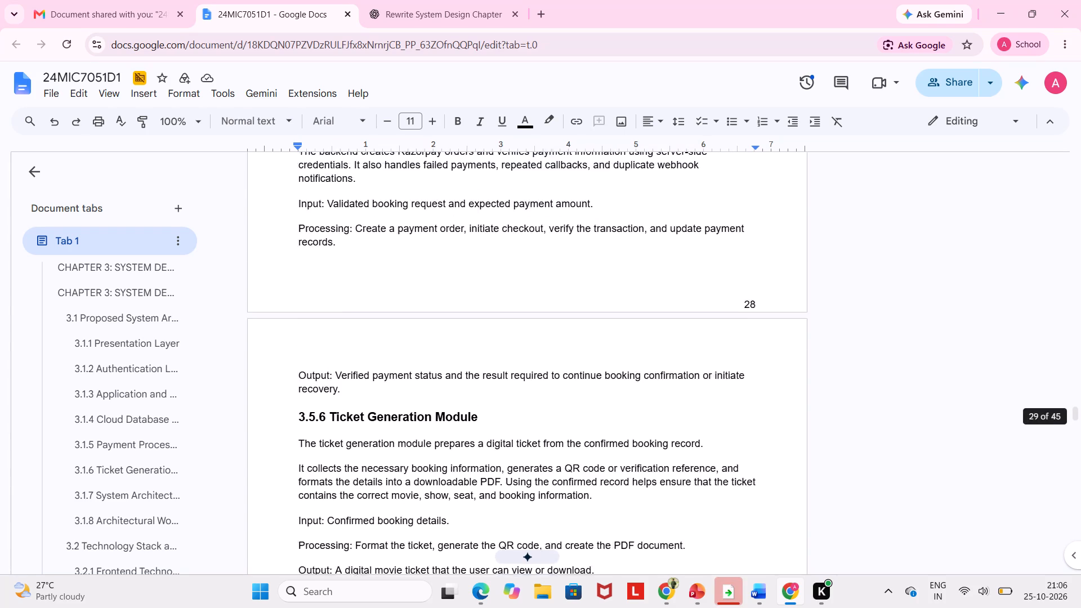
scroll(551, 303, up, 8)
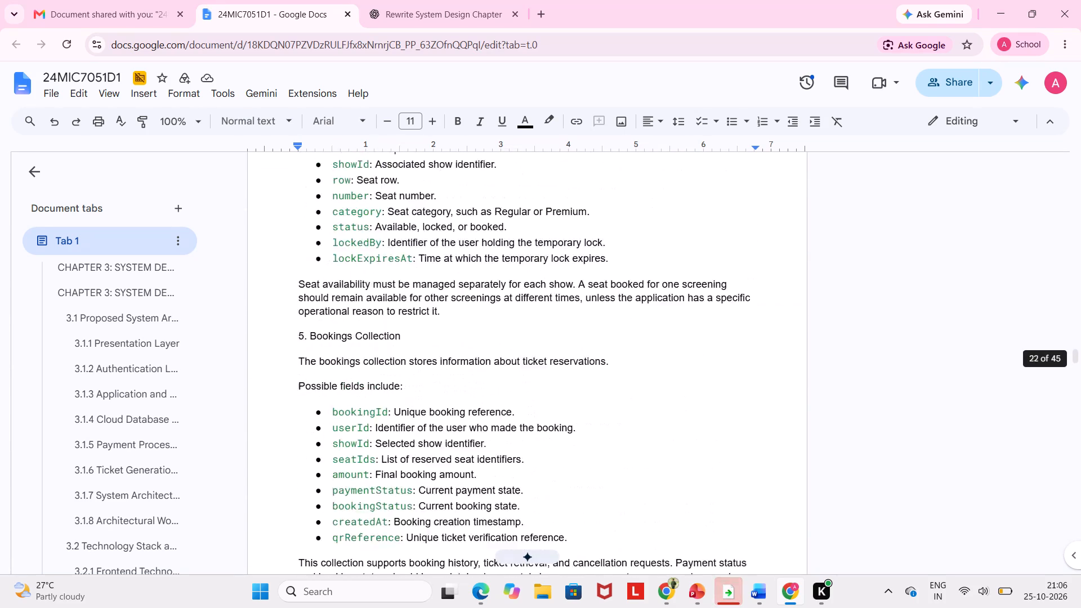
scroll(551, 303, up, 8)
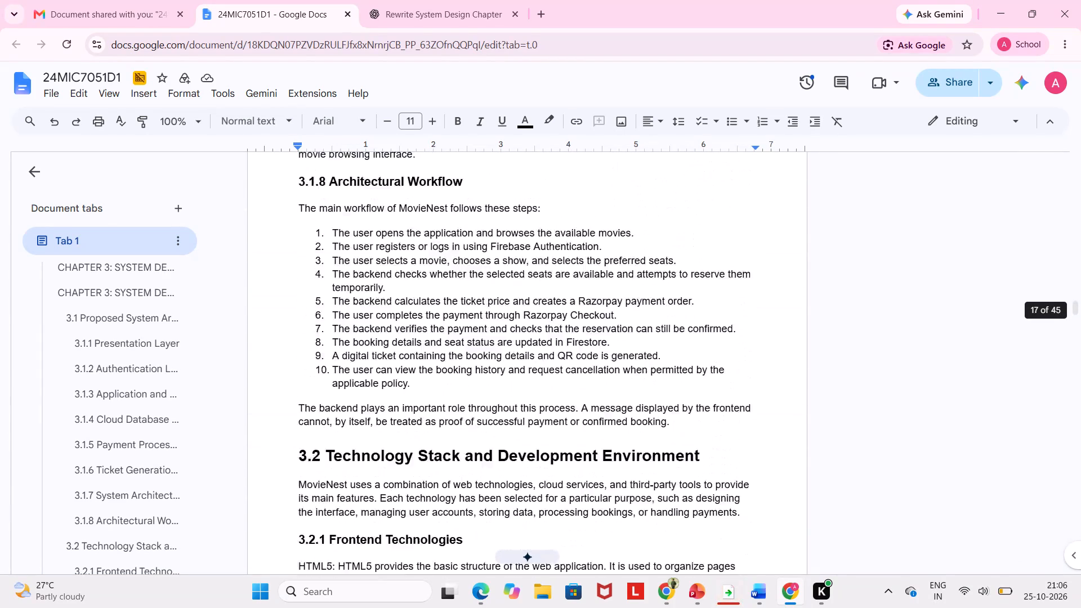
scroll(551, 303, up, 9)
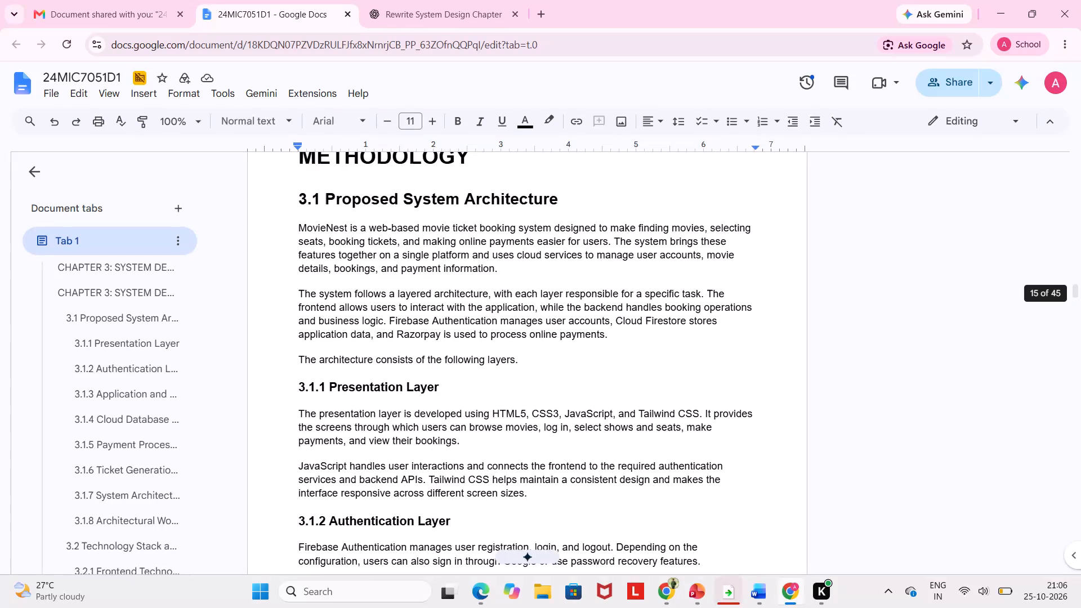
scroll(551, 303, up, 2)
scroll(390, 315, up, 4)
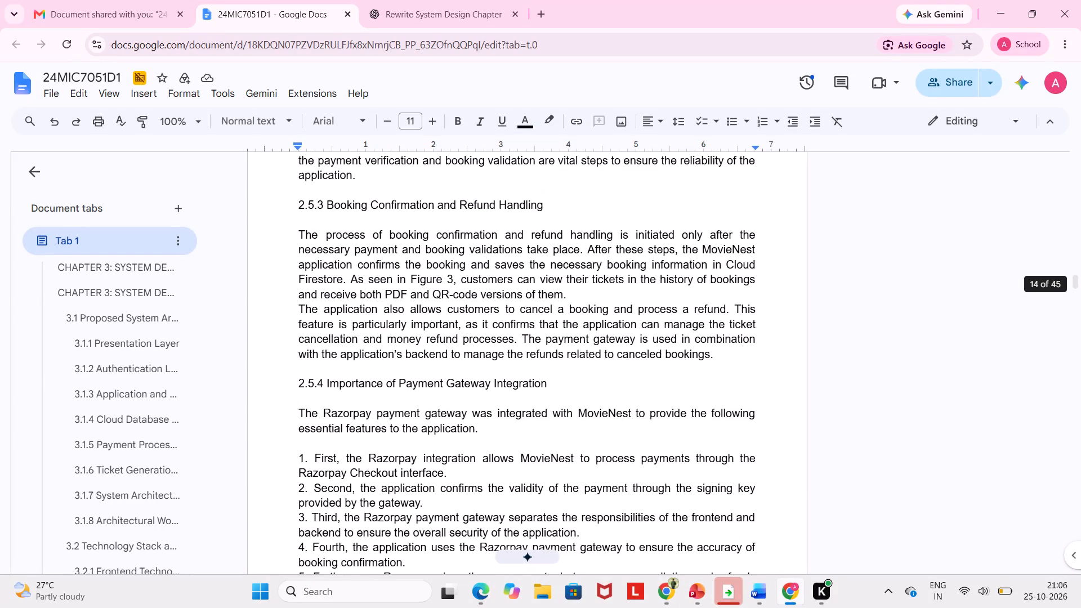
Check the font size of the body paragraphs in section 2.5.3 Booking Confirmation and Refund Handling.
scroll(390, 315, up, 2)
drag(289, 231, 559, 369)
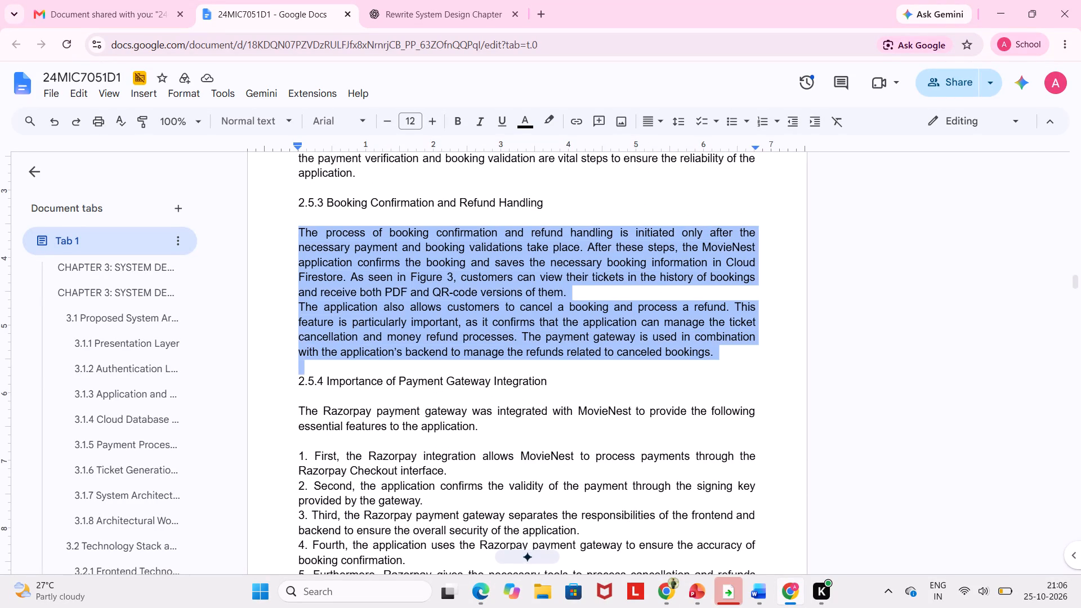
click(535, 439)
Set the body paragraphs under 3.1 Proposed System Architecture, 3.1.1 Presentation Layer and 3.1.2 Authentication Layer to font size 12.
scroll(535, 439, down, 6)
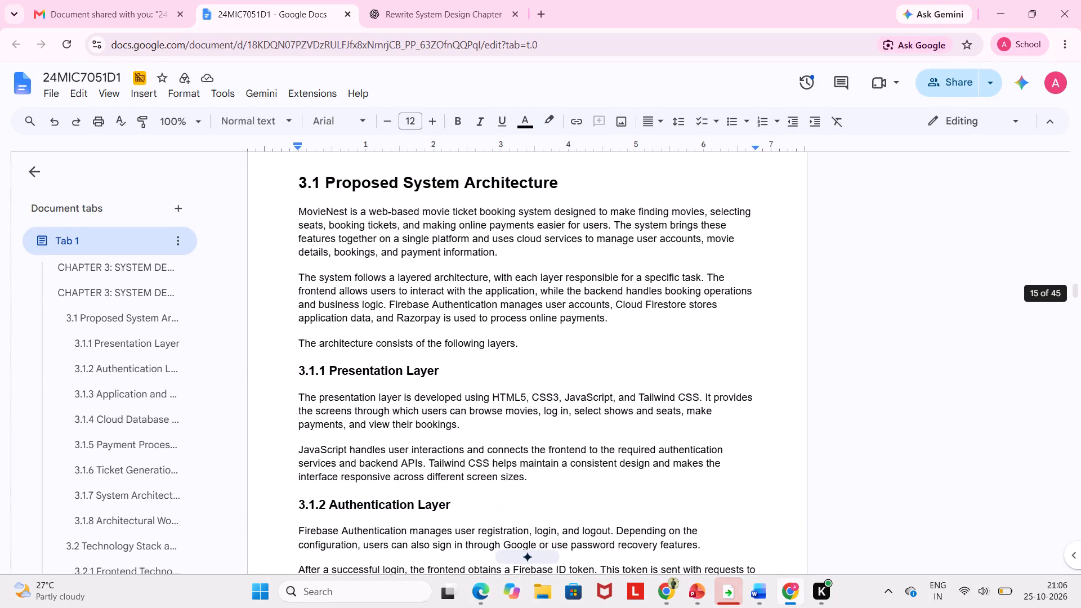
drag(294, 209, 510, 332)
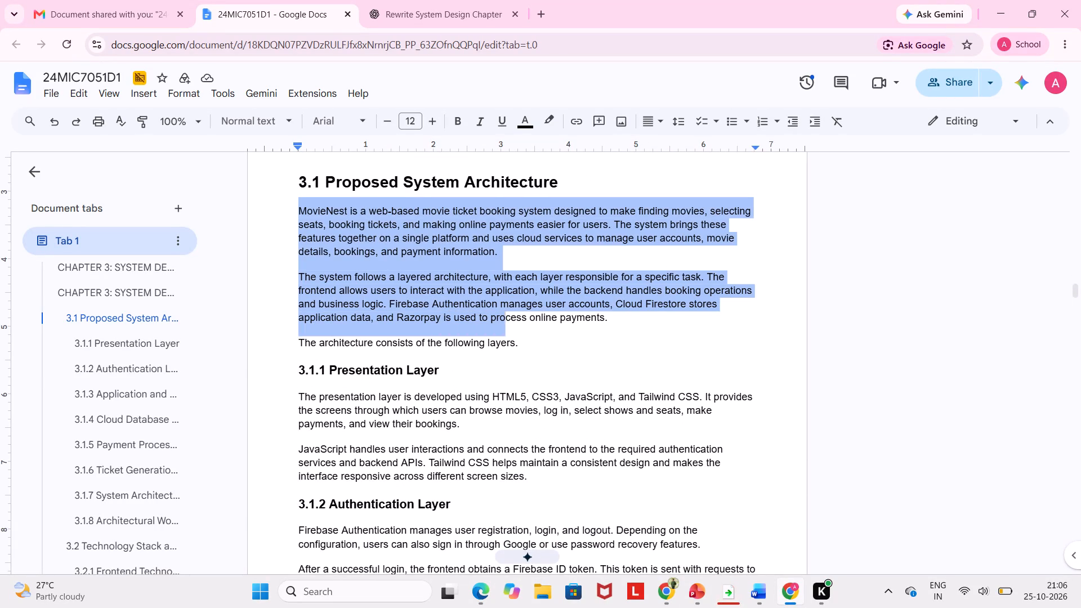
drag(510, 332, 562, 361)
click(435, 123)
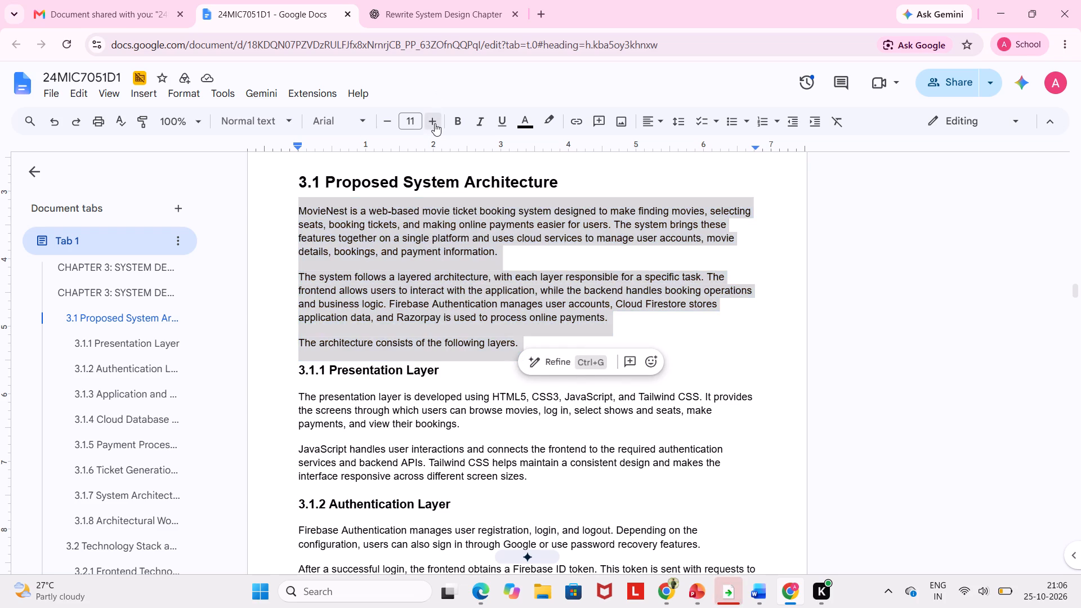
drag(289, 401, 303, 409)
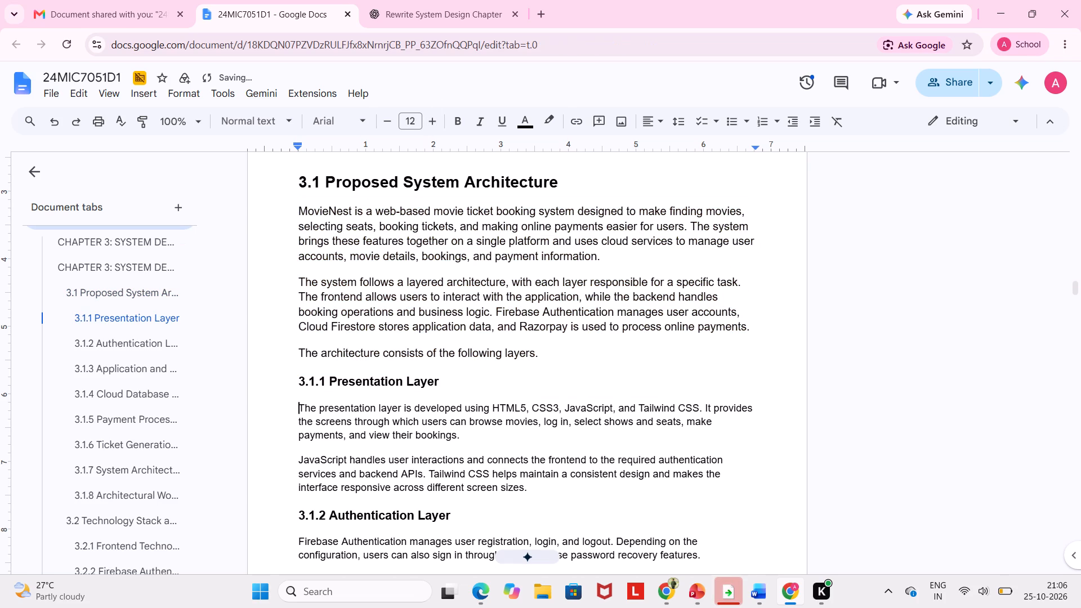
drag(303, 409, 537, 490)
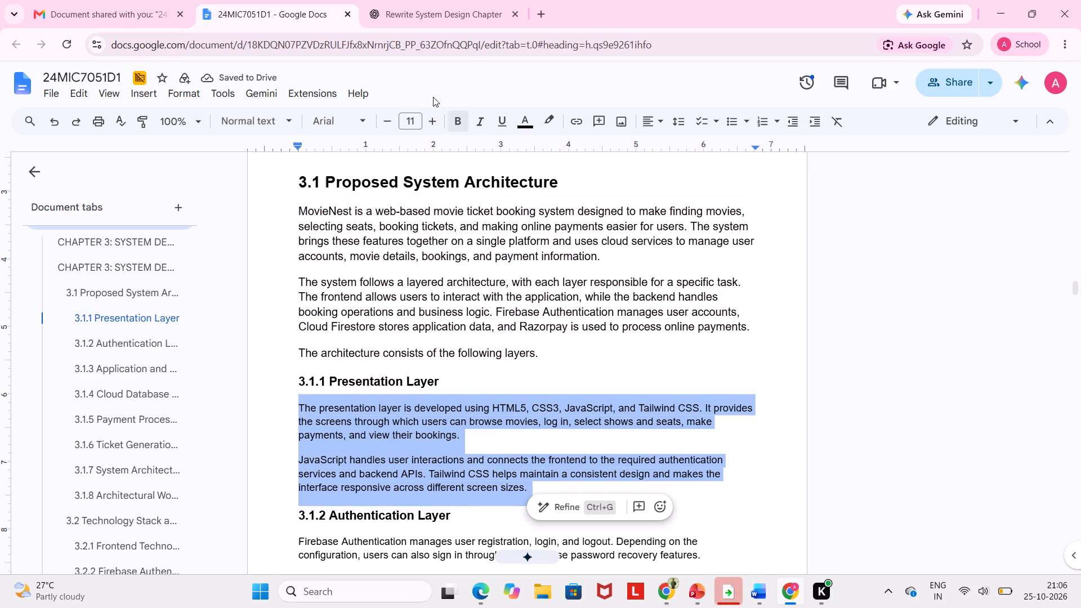
click(434, 119)
scroll(441, 333, down, 2)
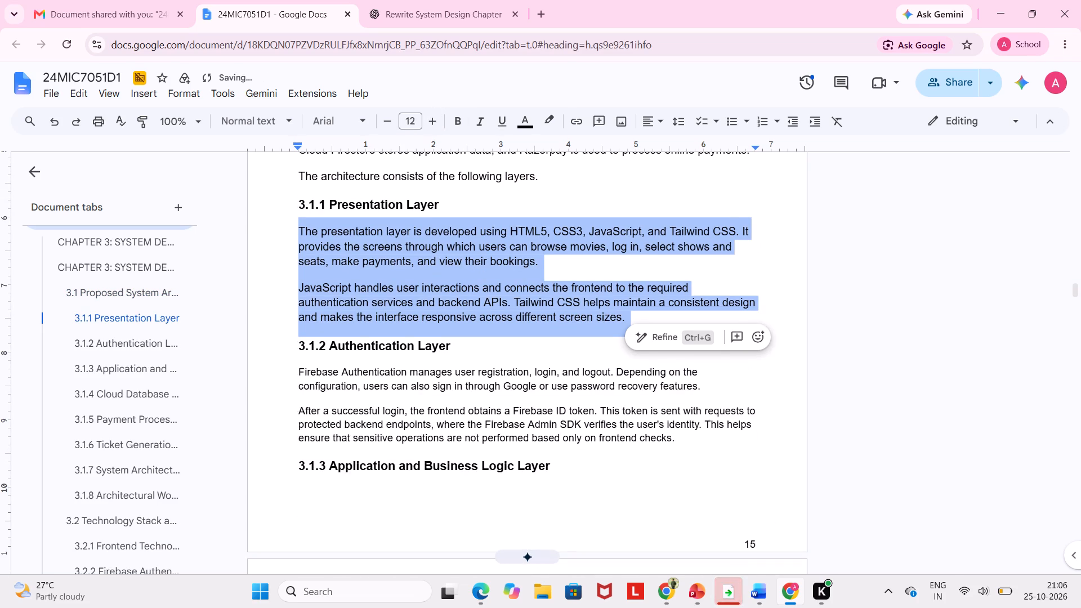
drag(300, 367, 608, 427)
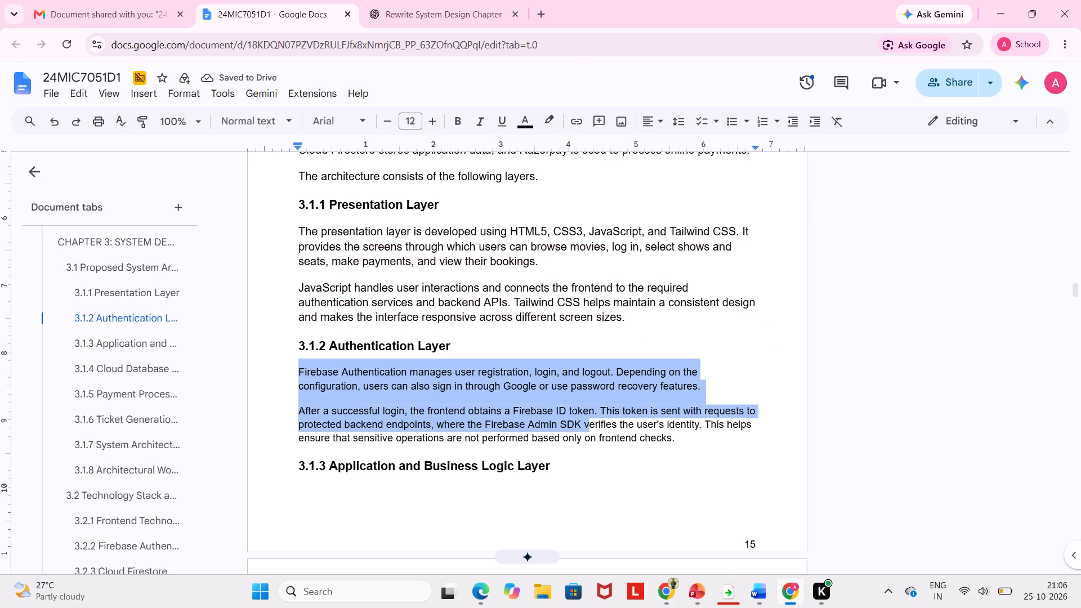
drag(608, 427, 684, 442)
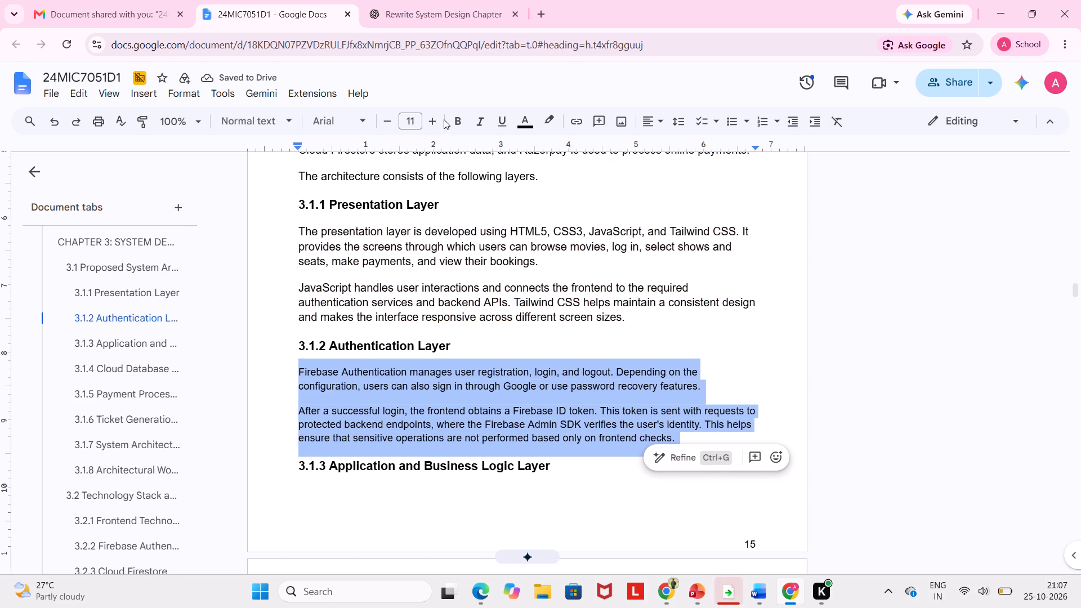
click(435, 119)
scroll(441, 352, down, 2)
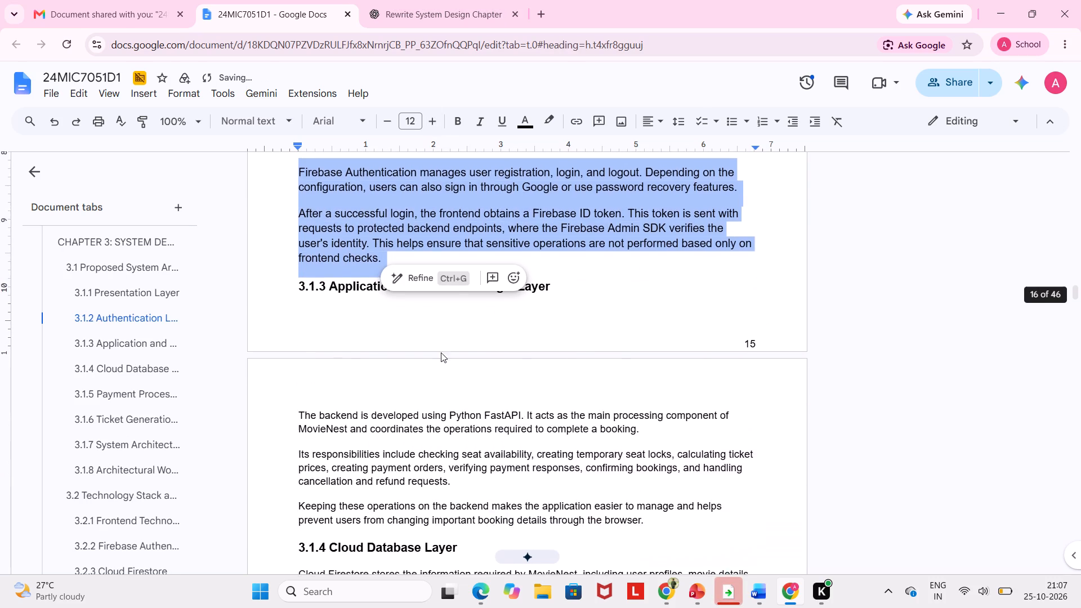
Set the body paragraphs under 3.1.3 (the FastAPI backend layer) and 3.1.4 Cloud Database Layer to font size 12.
scroll(441, 352, down, 1)
drag(289, 240, 629, 368)
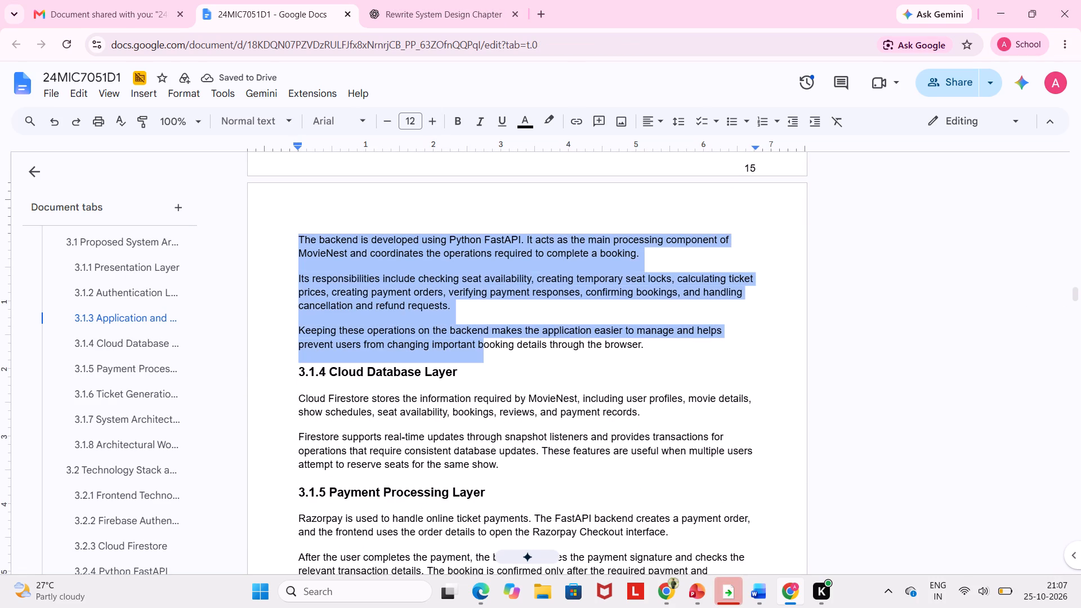
drag(629, 368, 678, 343)
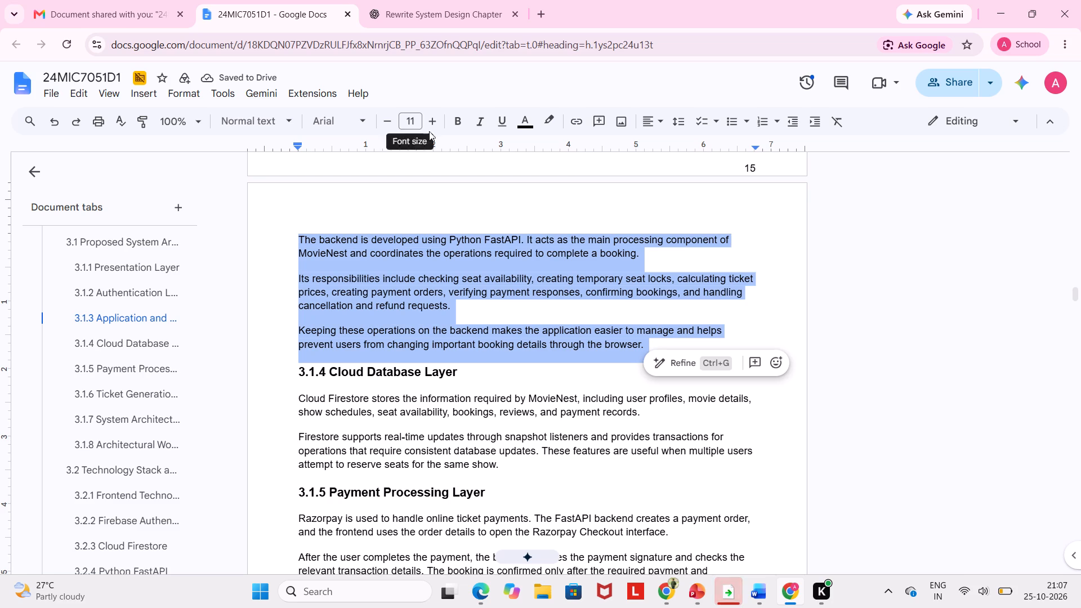
click(439, 125)
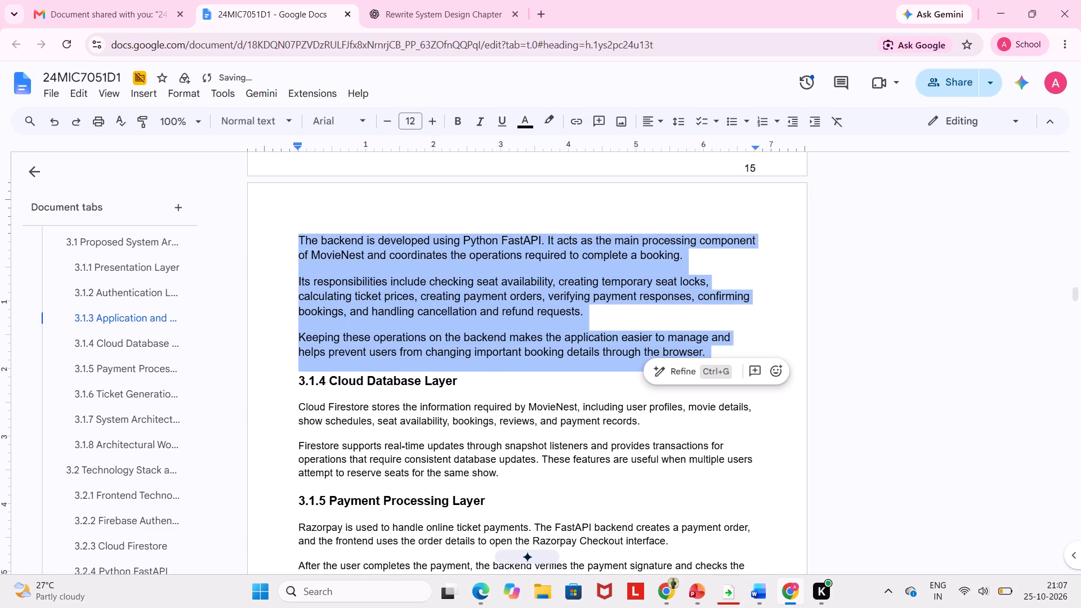
click(433, 369)
scroll(433, 369, down, 1)
drag(284, 309, 528, 389)
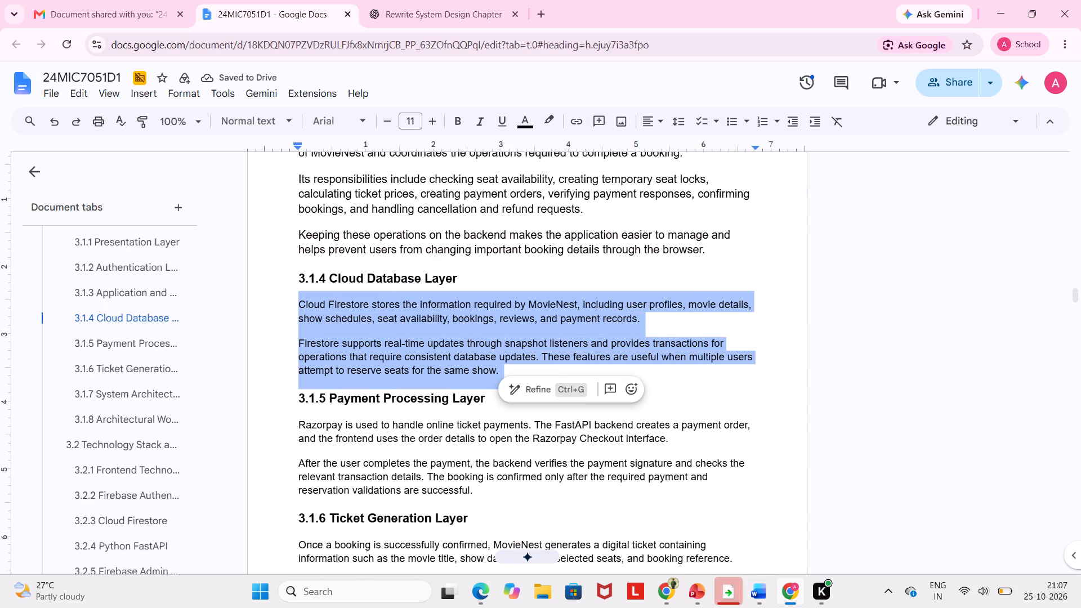
click(432, 123)
click(418, 341)
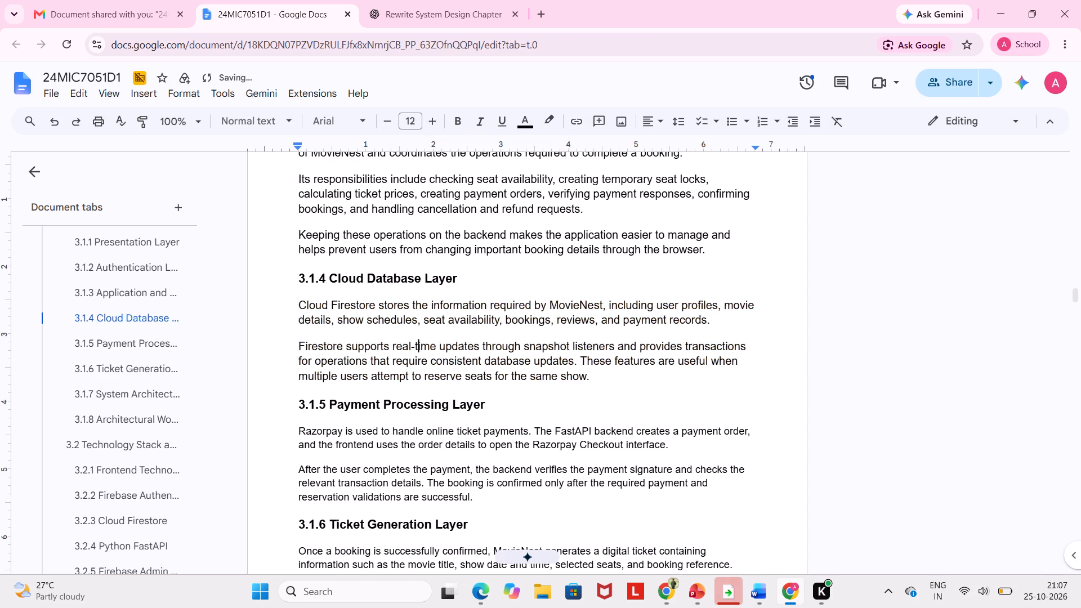
Set the body paragraphs under 3.1.5 Payment Processing Layer and 3.1.6 Ticket Generation Layer to font size 12.
scroll(418, 341, down, 2)
drag(293, 275, 333, 295)
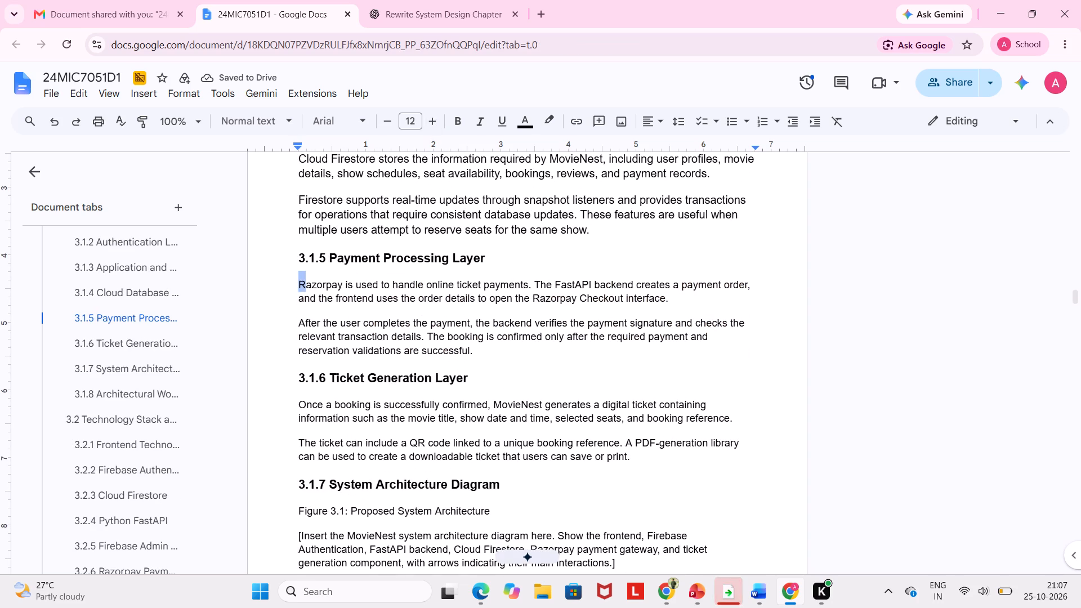
drag(333, 295, 488, 347)
click(427, 118)
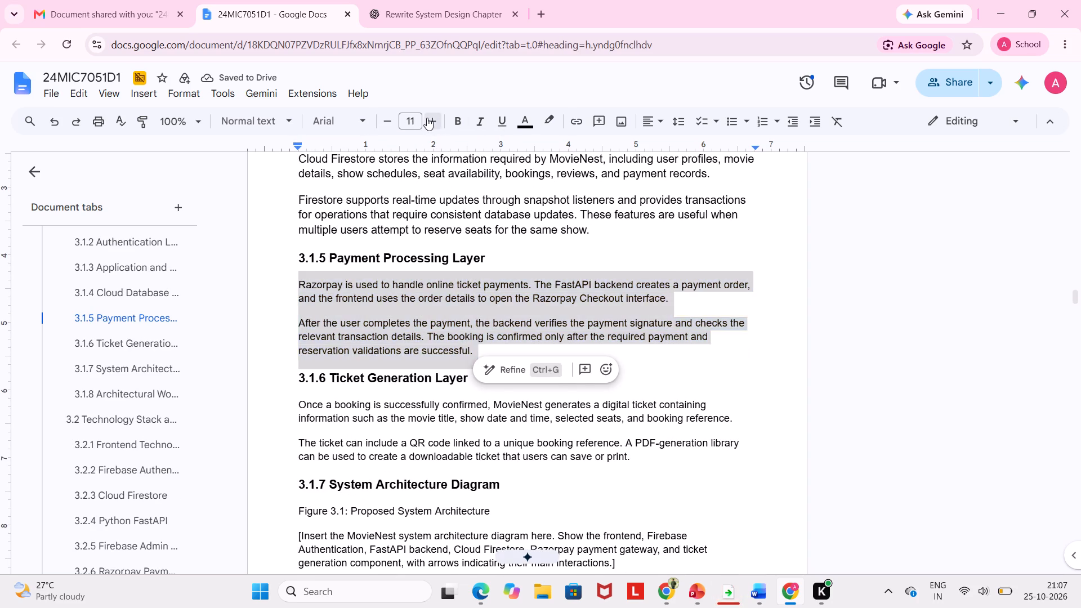
click(363, 423)
scroll(359, 414, down, 2)
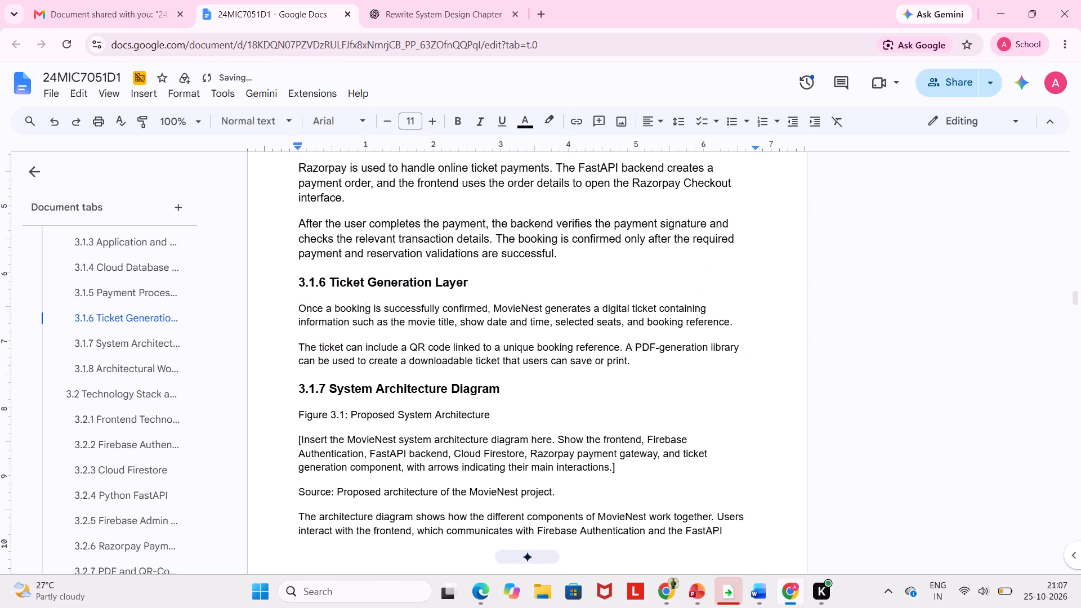
drag(296, 305, 674, 364)
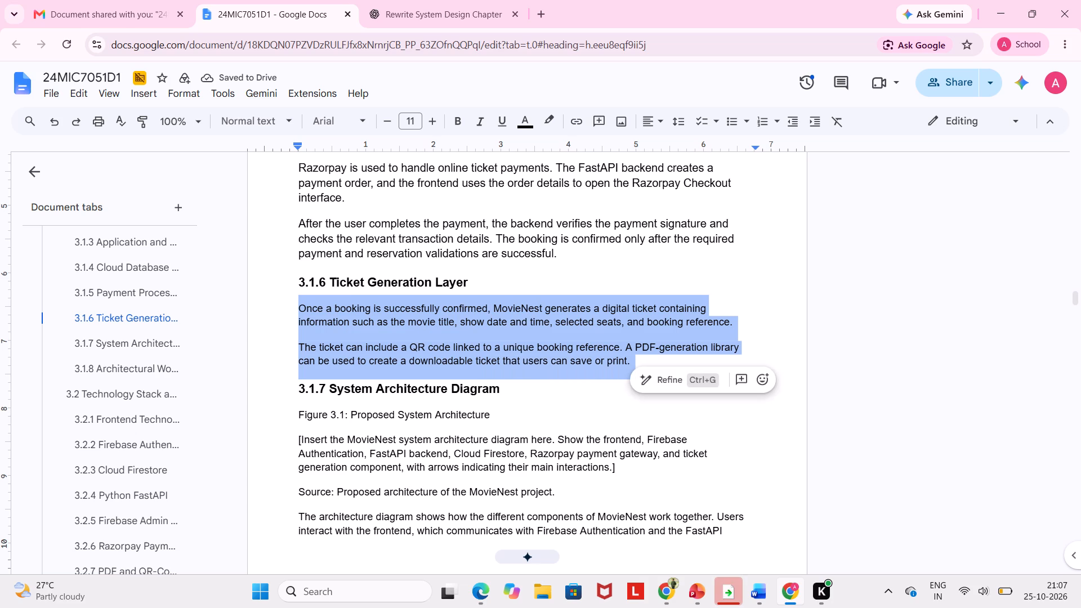
click(439, 126)
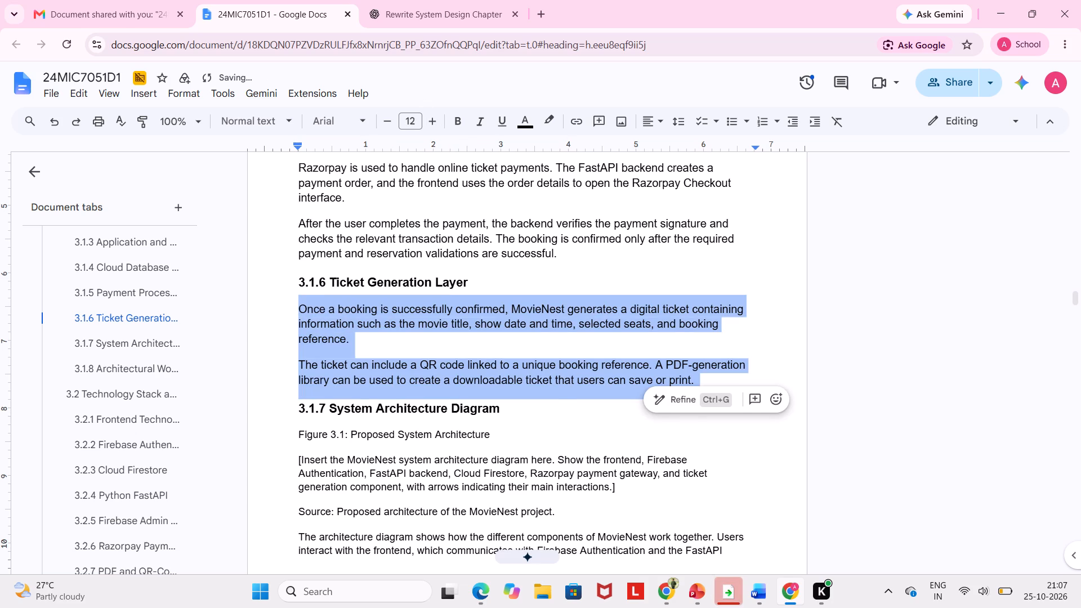
click(439, 431)
Set the figure caption, diagram placeholder, source line and opening lines of the explanation under 3.1.7 System Architecture Diagram to font size 12.
scroll(439, 431, down, 2)
drag(289, 271, 749, 386)
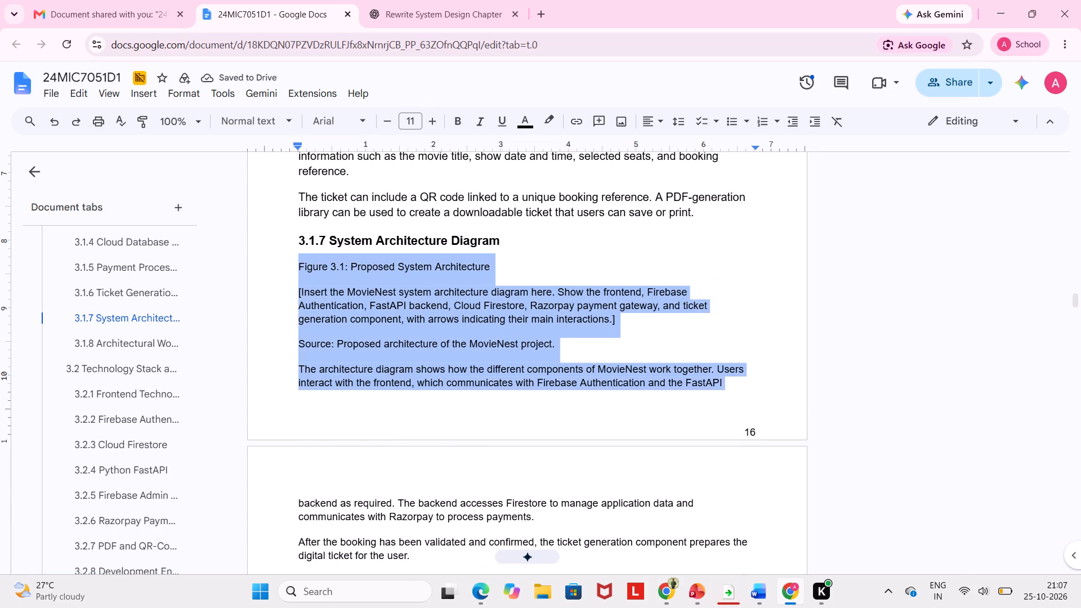
drag(749, 386, 712, 377)
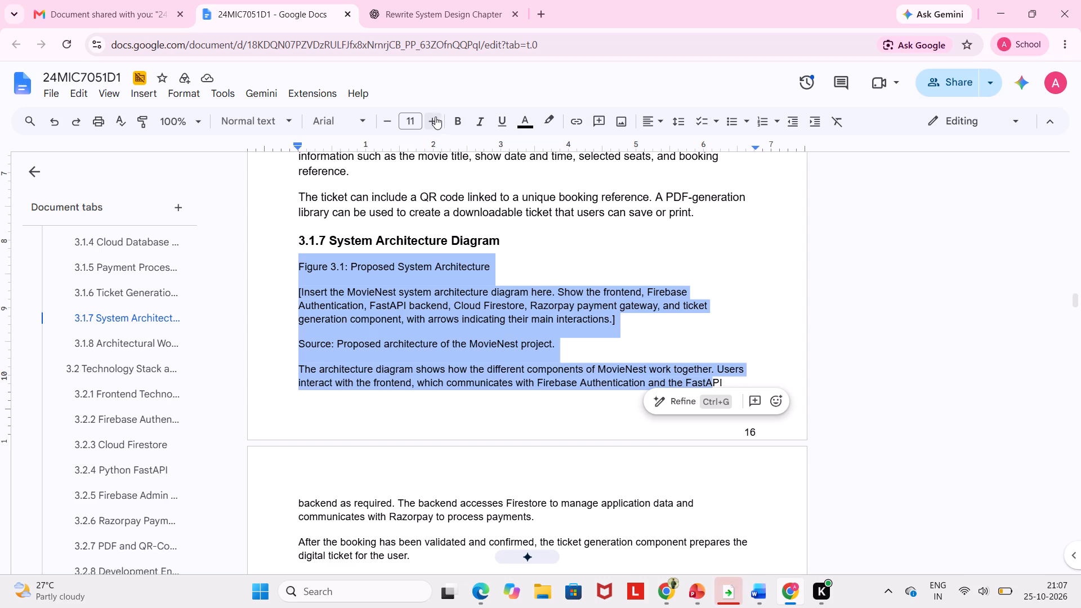
click(434, 115)
click(448, 393)
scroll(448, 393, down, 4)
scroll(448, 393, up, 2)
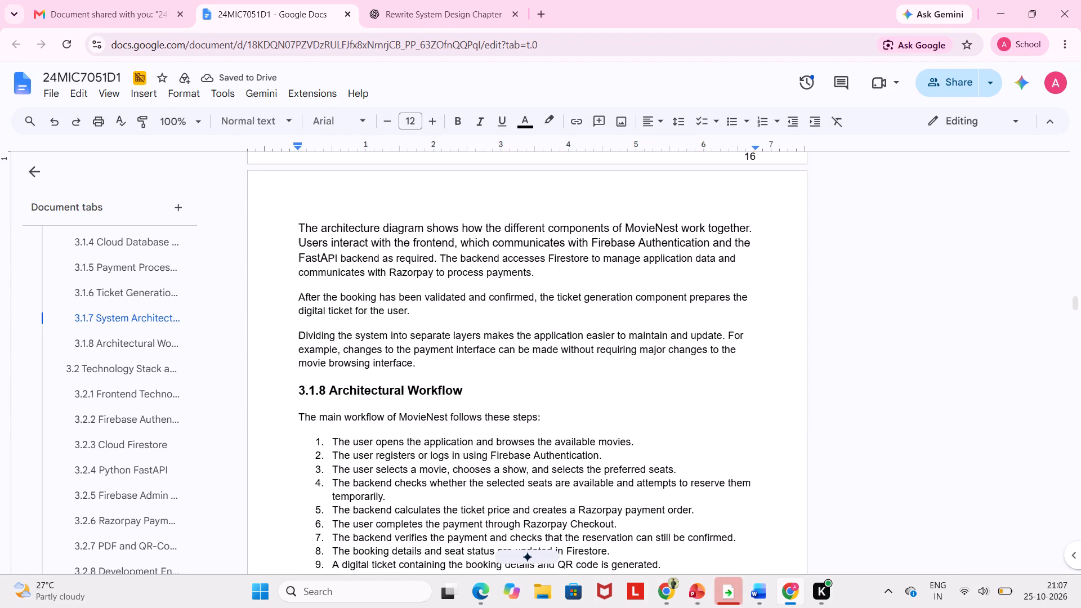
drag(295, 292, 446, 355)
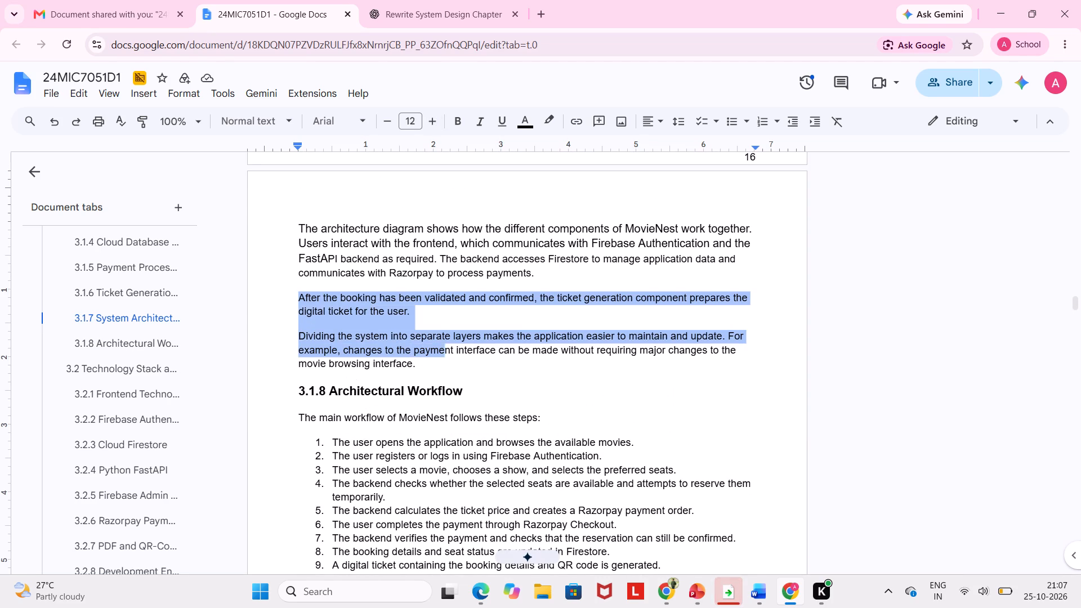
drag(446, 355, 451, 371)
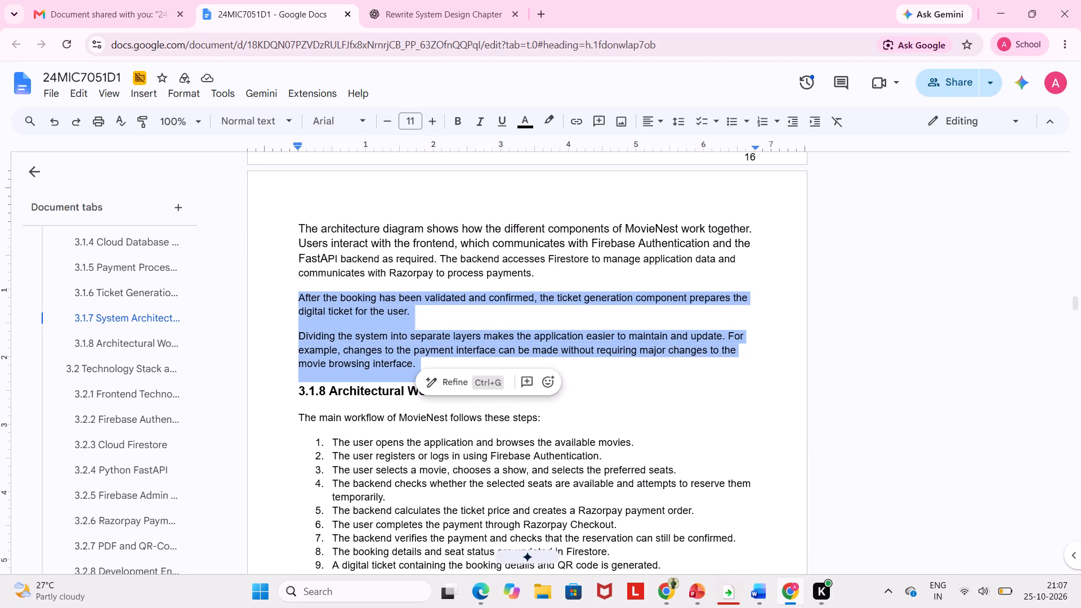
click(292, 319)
Set all Chapter 3 text from the "communicates with Razorpay" line in 3.1.7 through the Conclusion, headings included, to font size 12.
drag(298, 287, 449, 449)
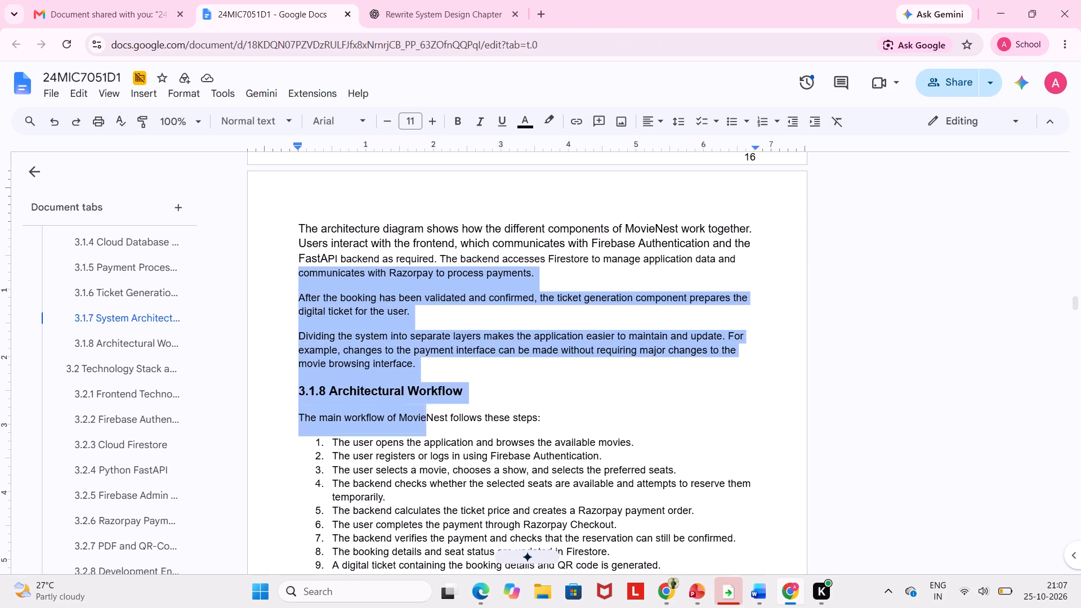
drag(449, 449, 450, 257)
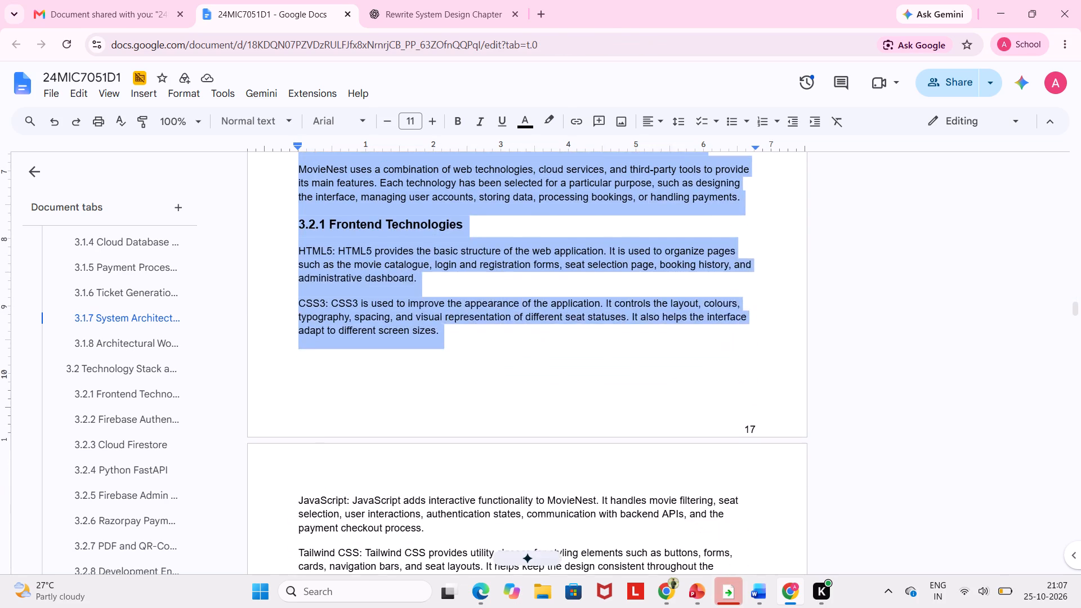
drag(450, 257, 543, 555)
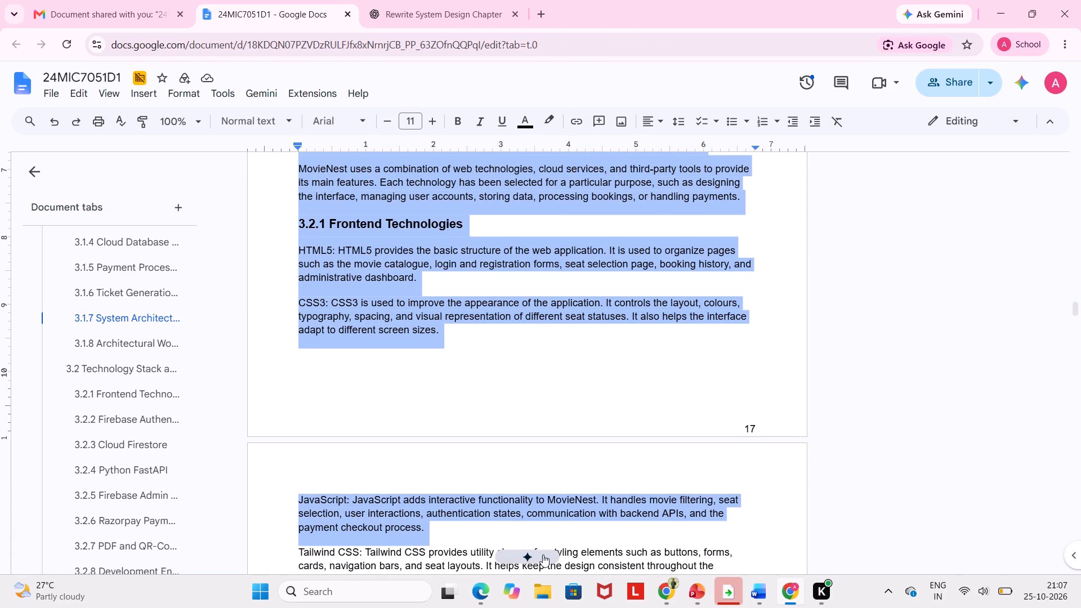
drag(543, 555, 615, 518)
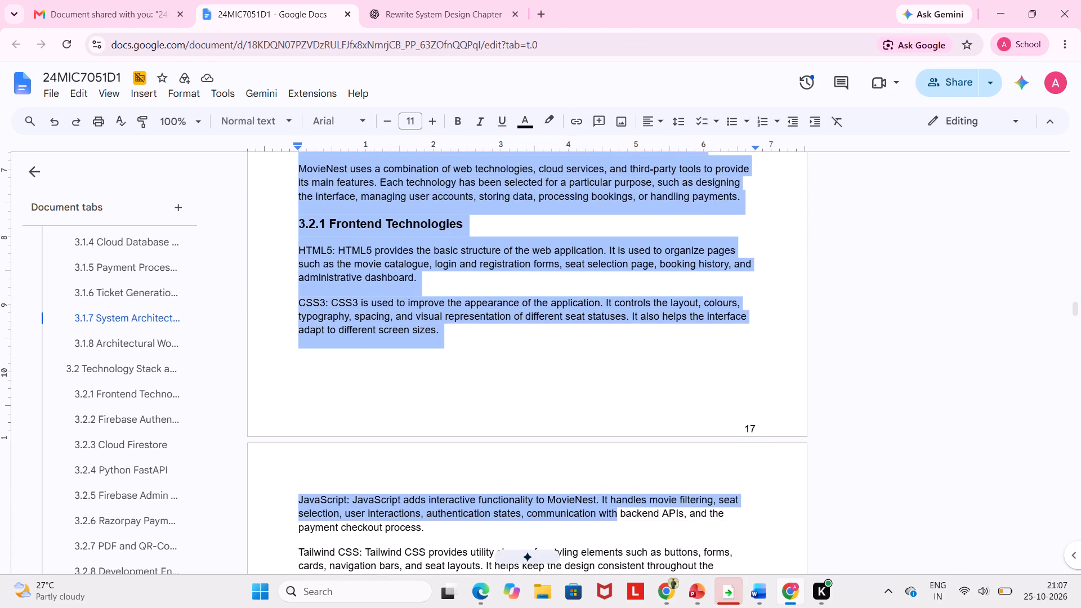
drag(615, 518, 638, 600)
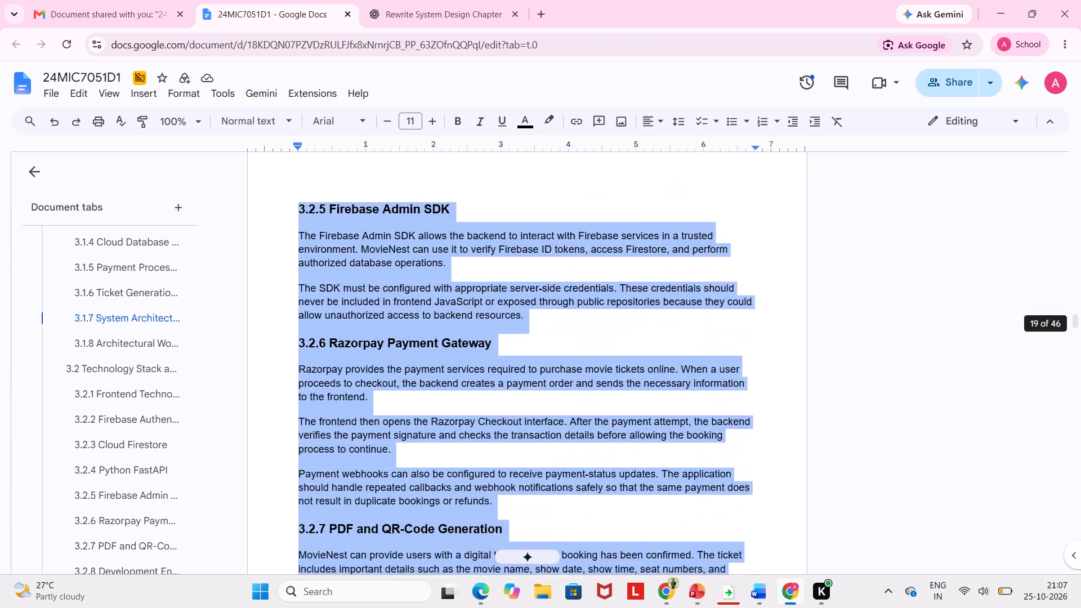
drag(638, 600, 644, 607)
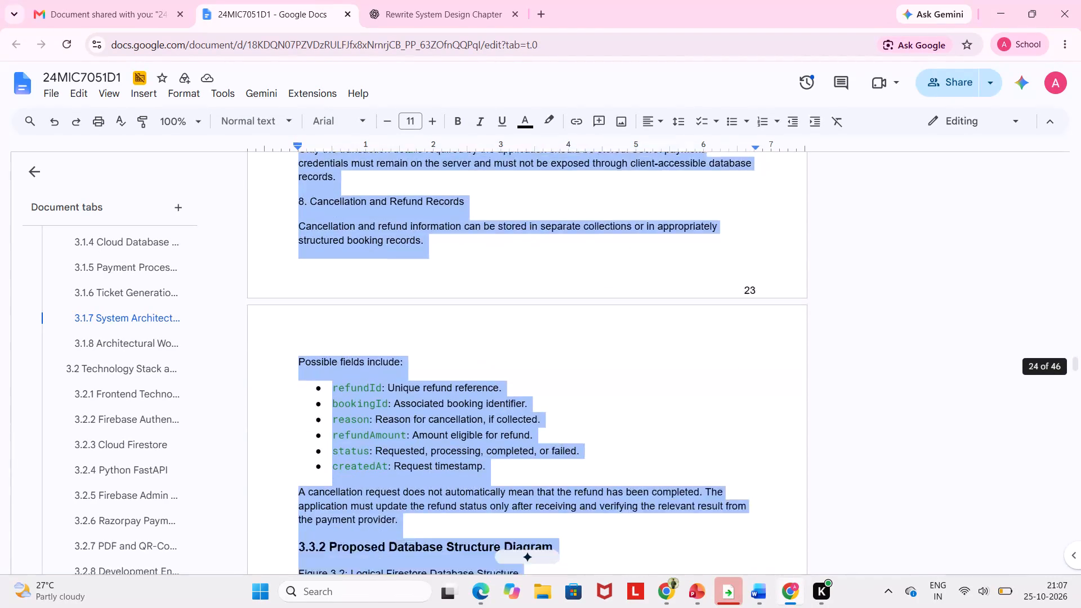
drag(644, 607, 643, 600)
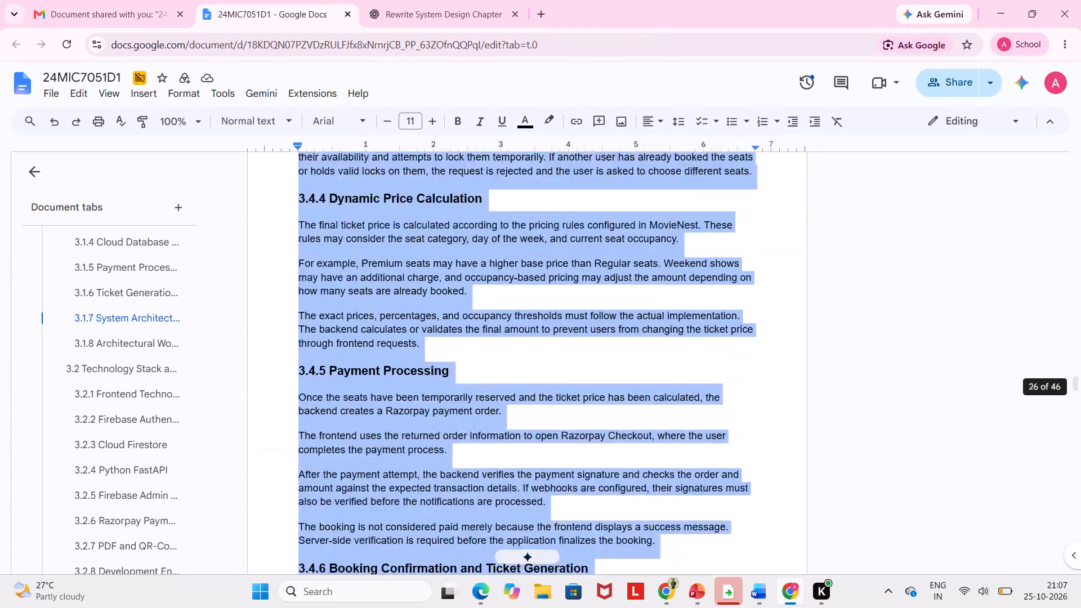
drag(643, 600, 643, 607)
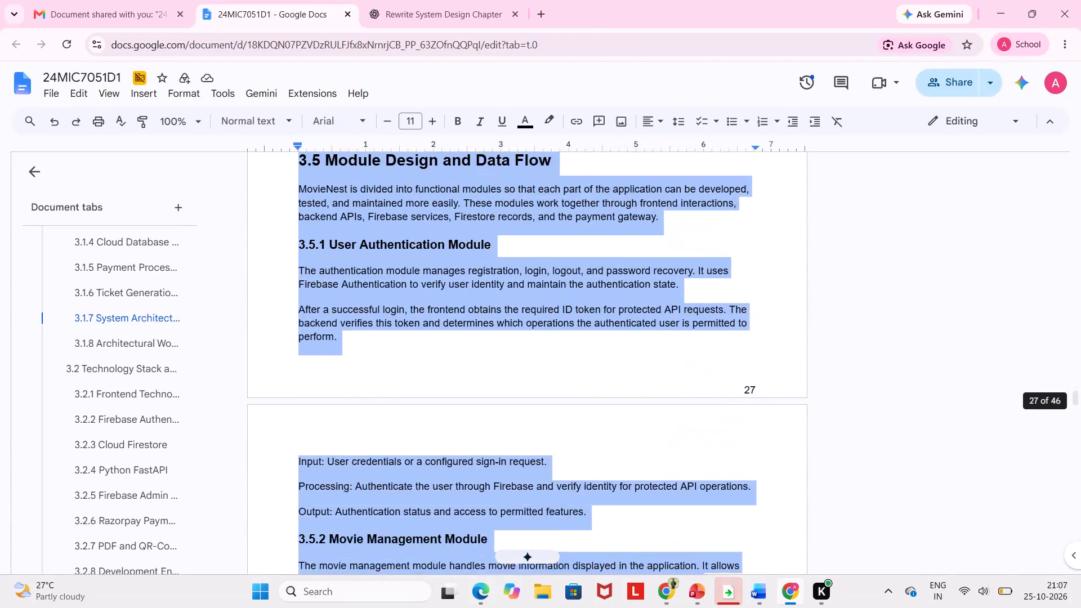
drag(643, 607, 641, 607)
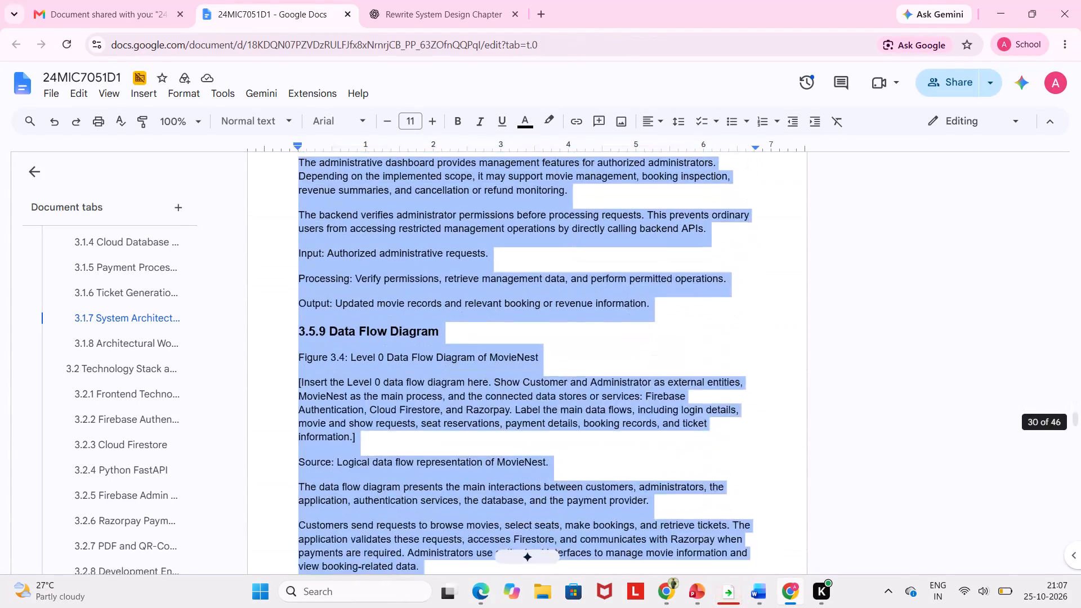
drag(641, 607, 642, 576)
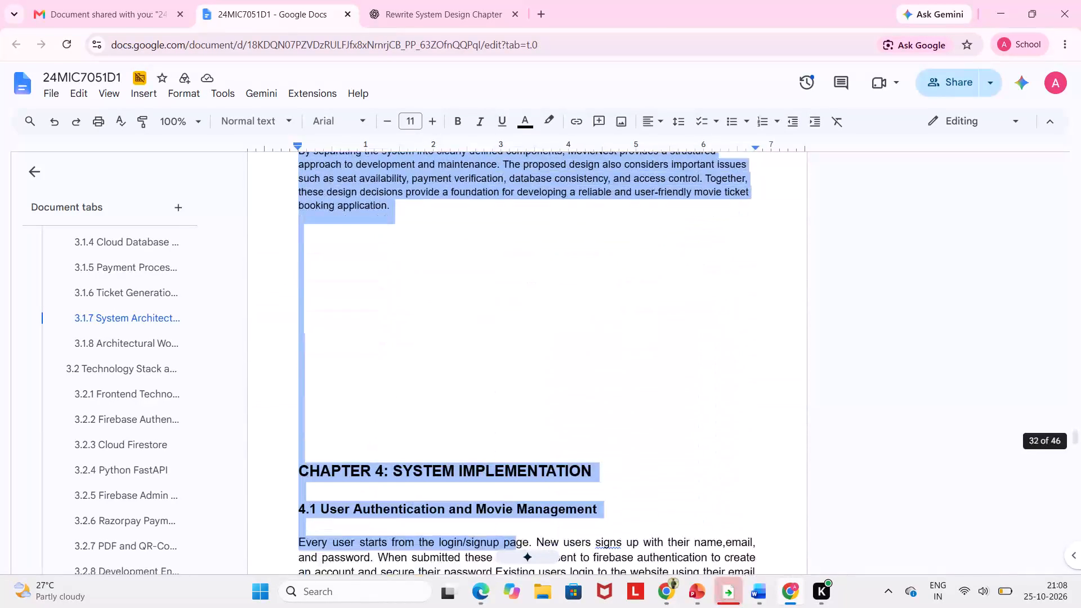
drag(642, 576, 613, 419)
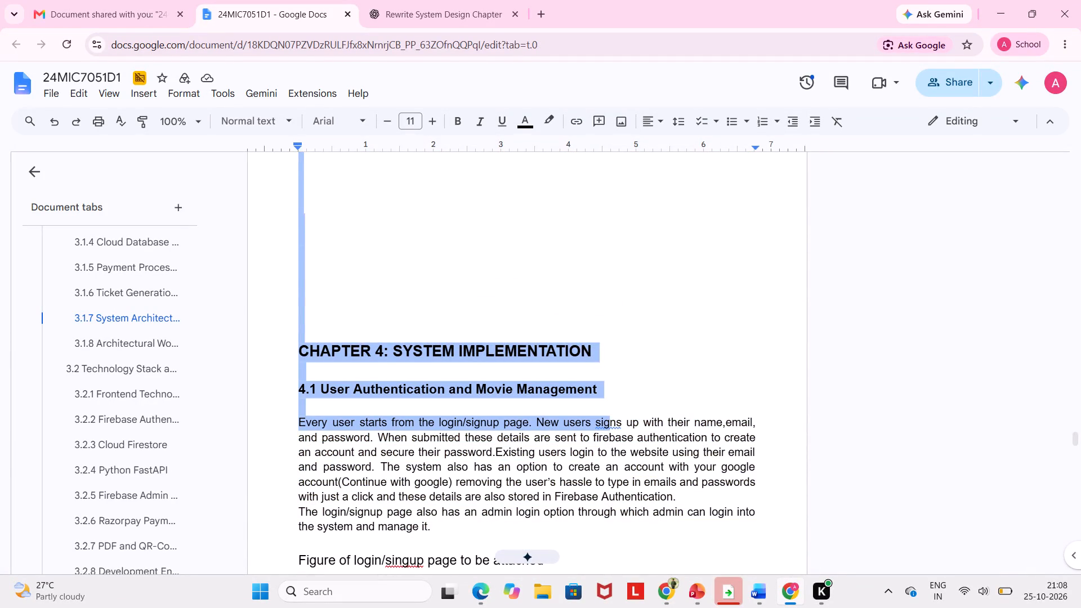
drag(613, 419, 615, 226)
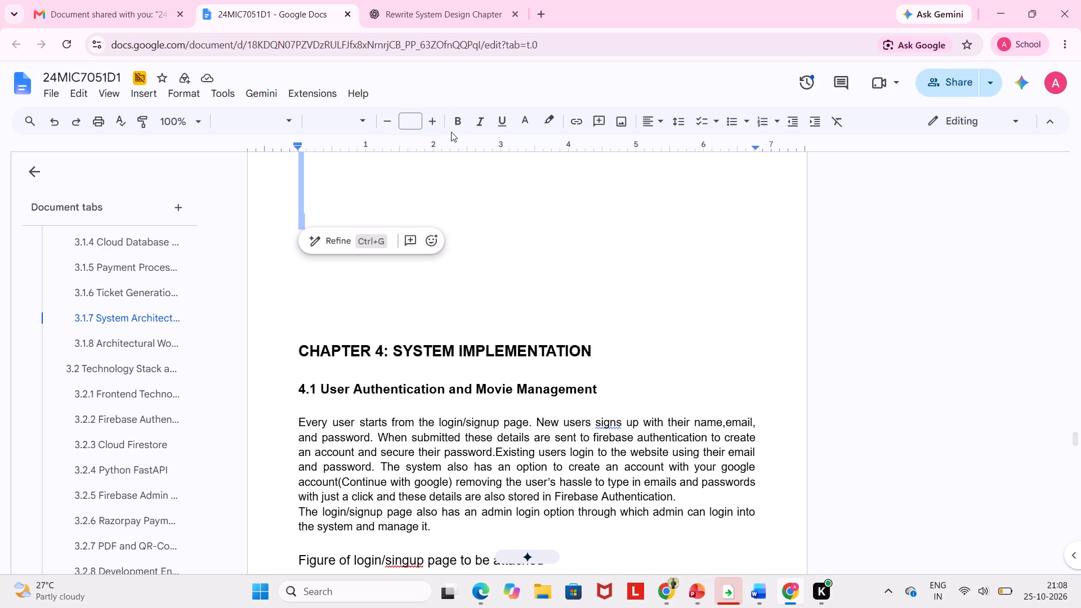
click(407, 113)
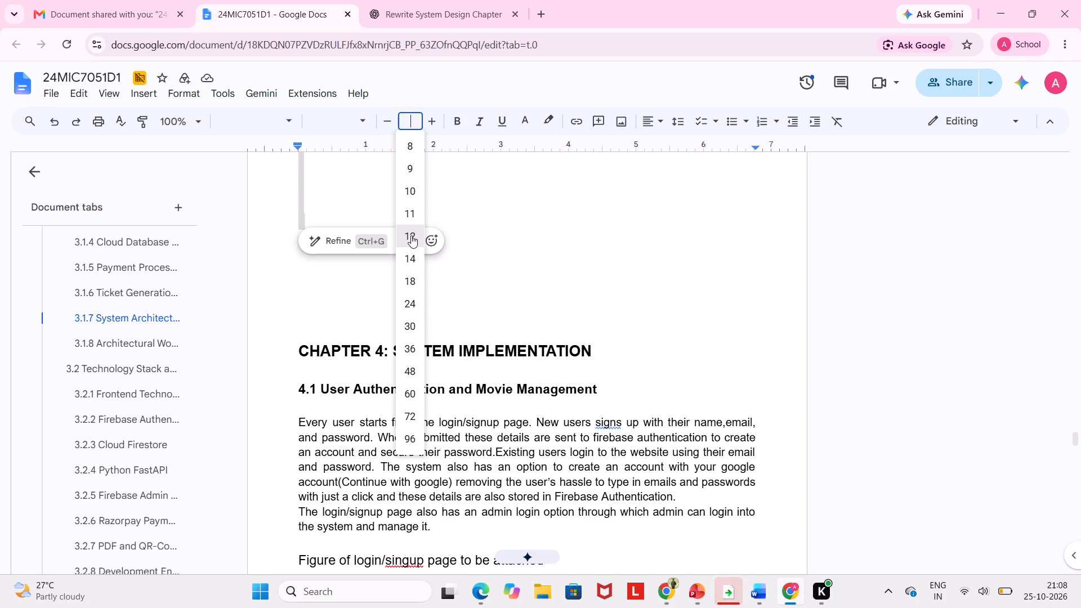
click(411, 235)
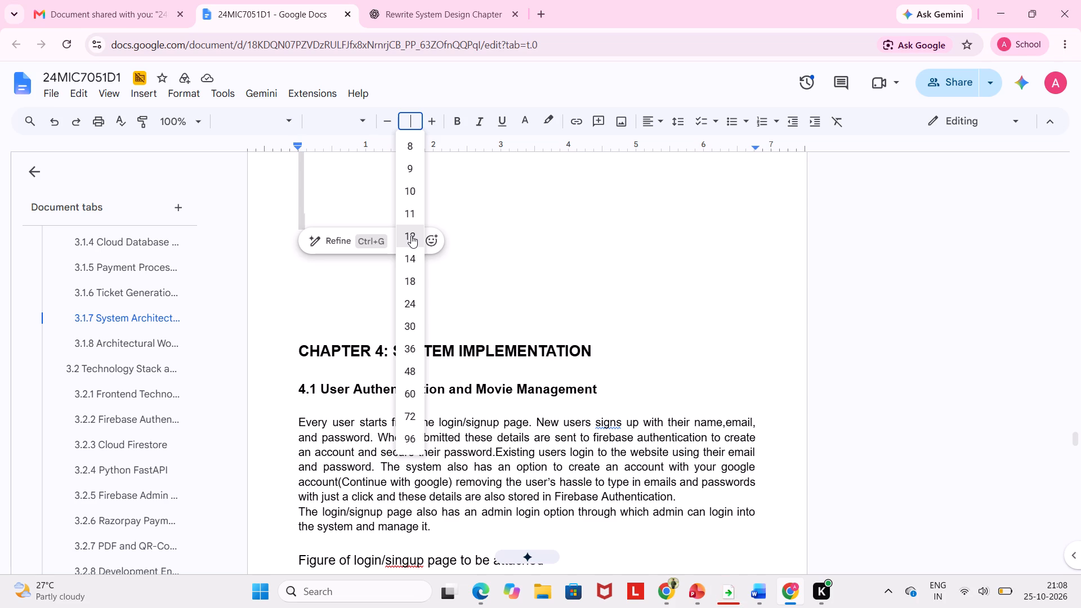
click(626, 414)
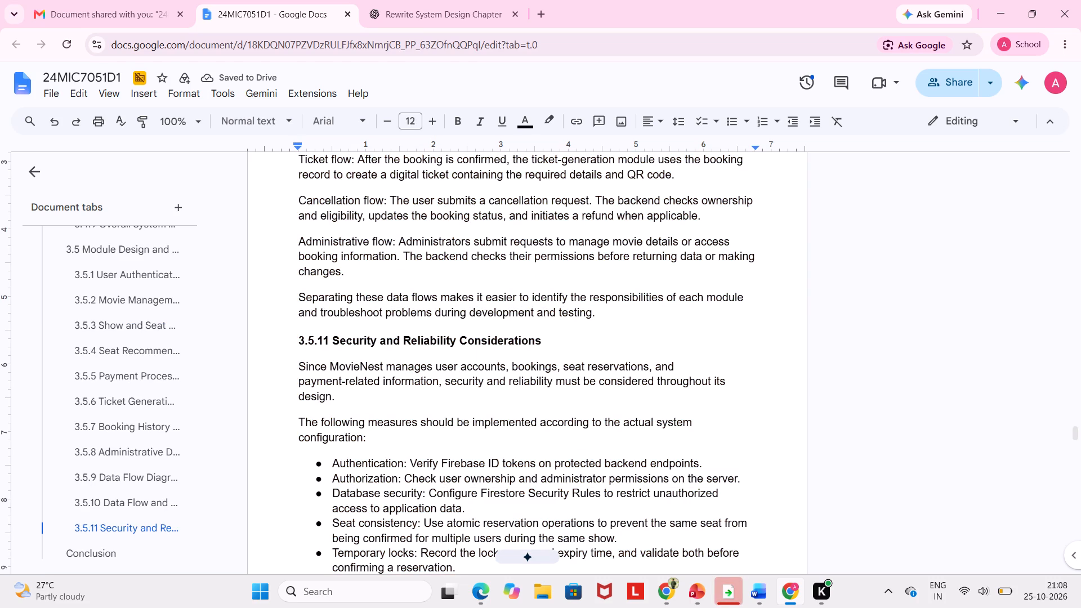
Set the text colour of the field list under 7. Payments Collection, paymentId through verifiedAt, to black.
scroll(626, 414, up, 6)
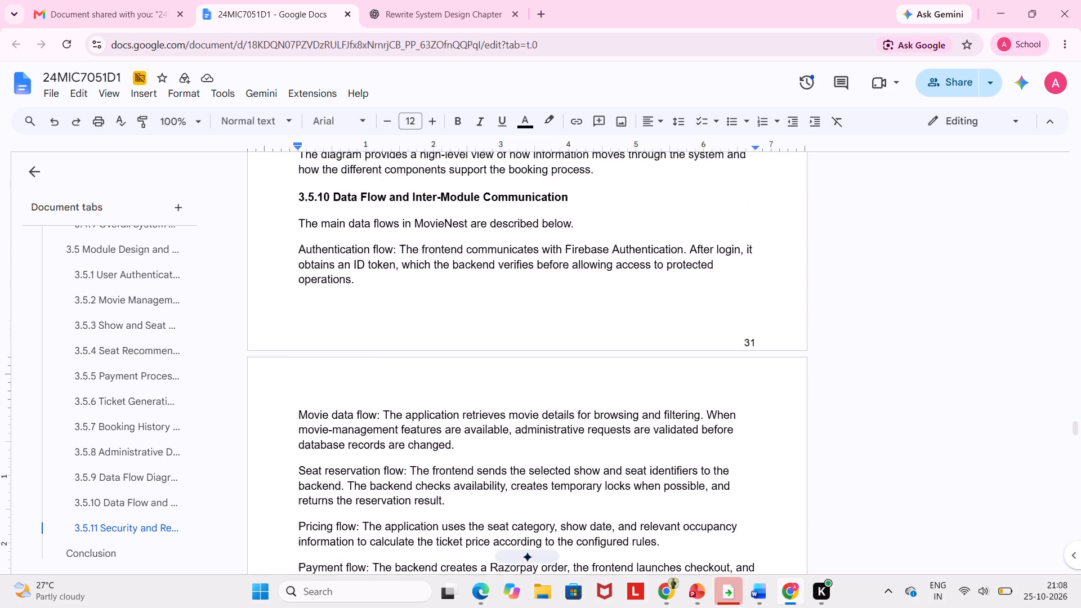
scroll(626, 414, up, 5)
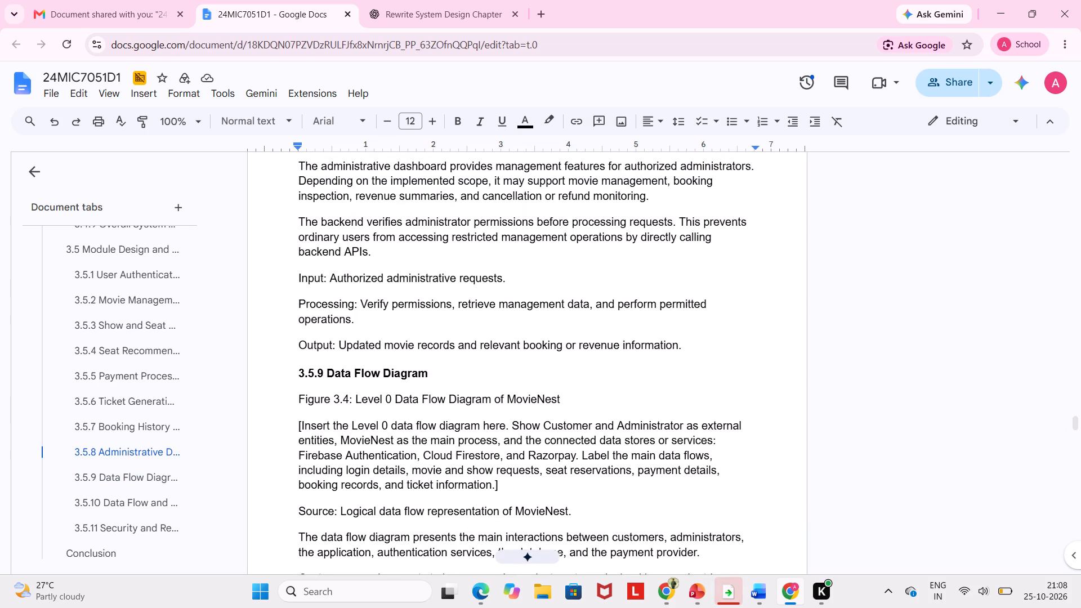
scroll(626, 414, up, 10)
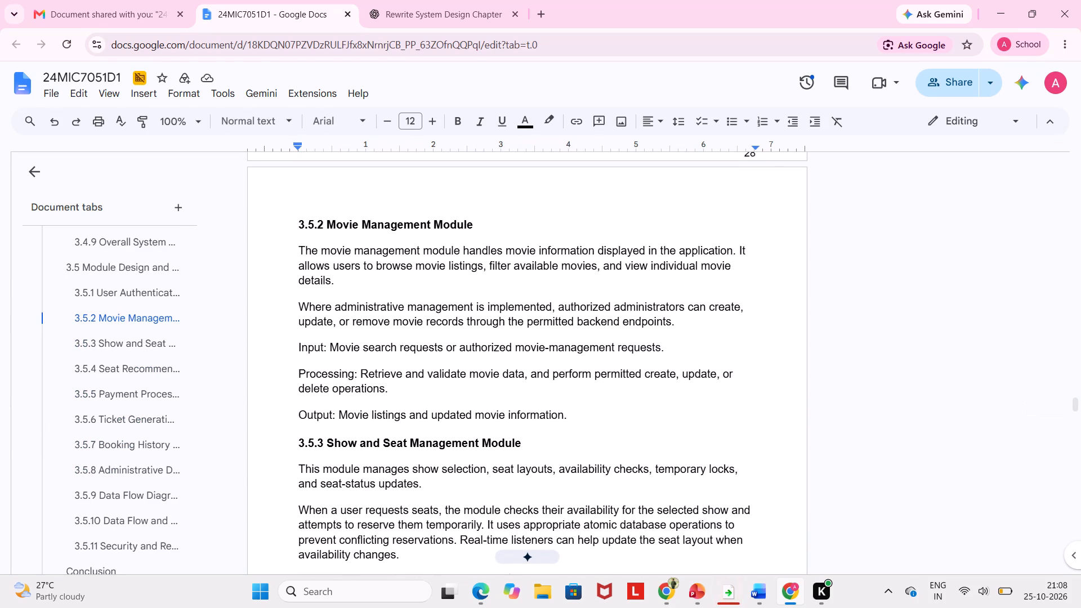
scroll(626, 414, up, 5)
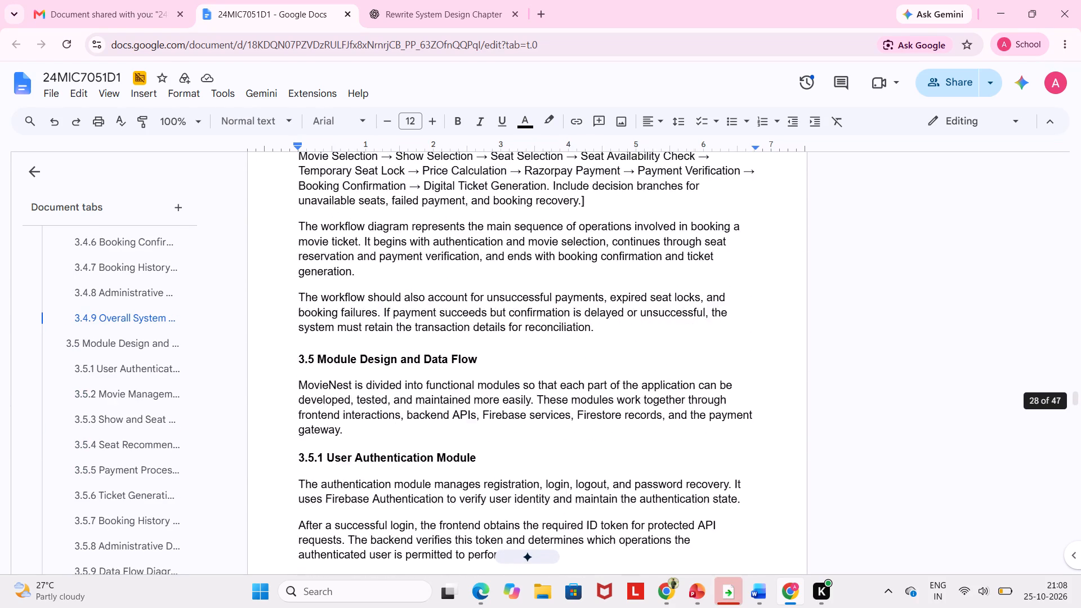
scroll(626, 414, up, 4)
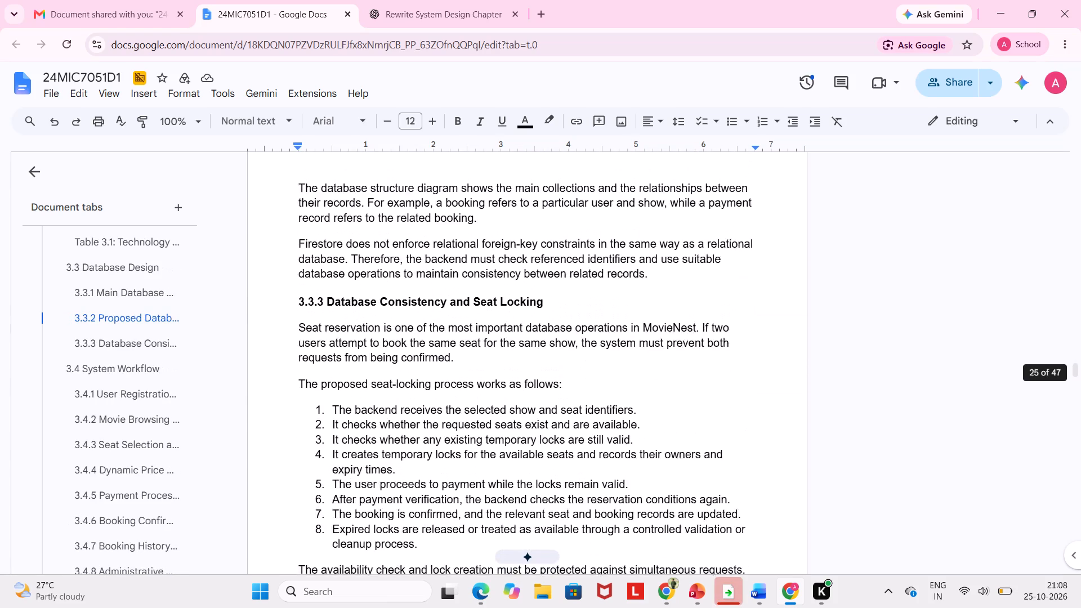
scroll(626, 414, up, 4)
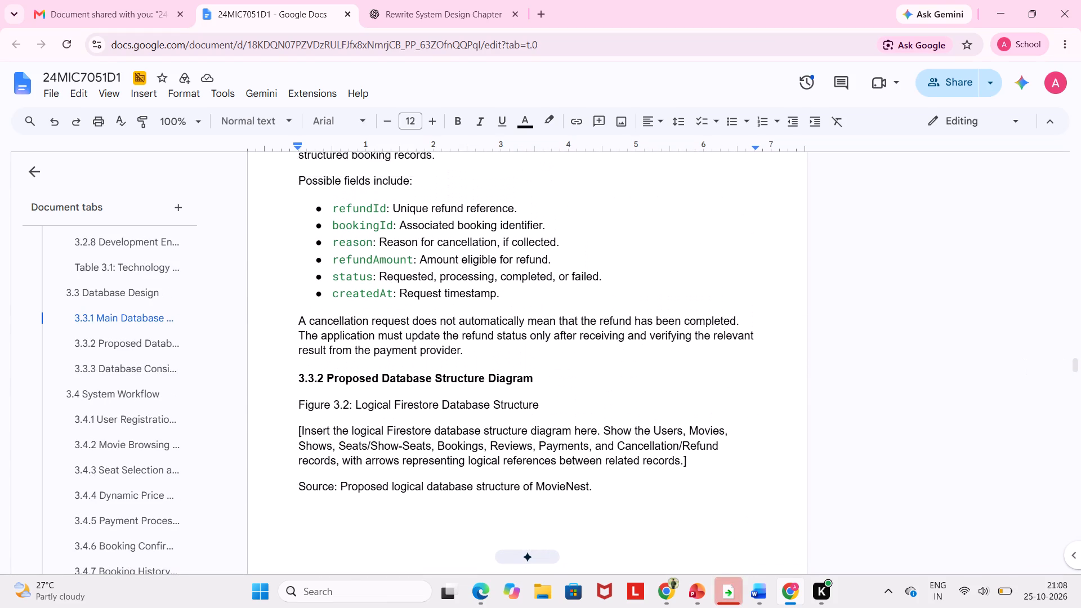
scroll(626, 414, up, 3)
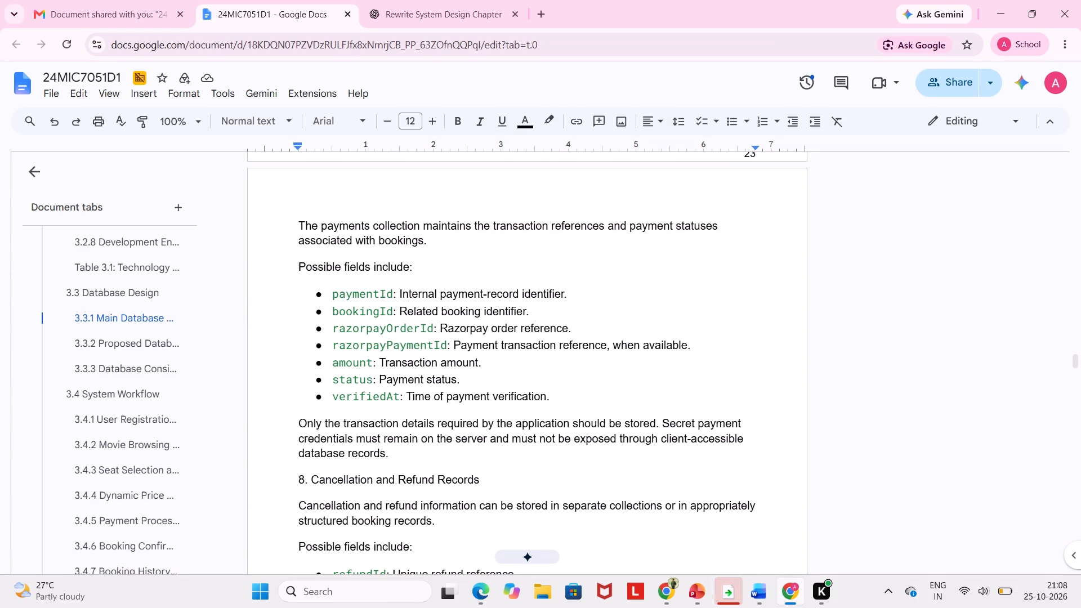
drag(306, 298, 530, 412)
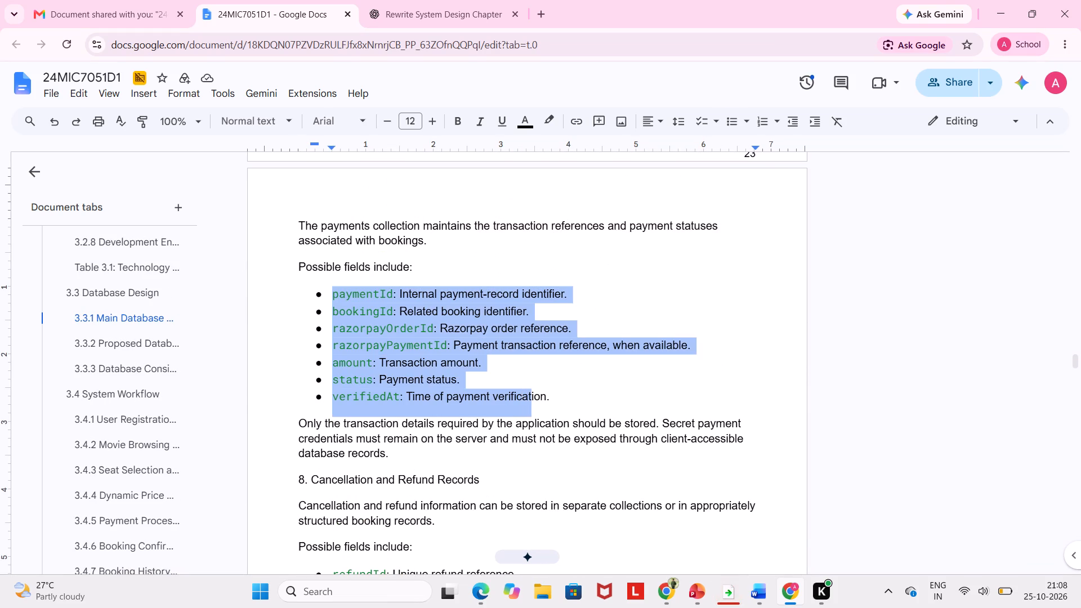
click(521, 117)
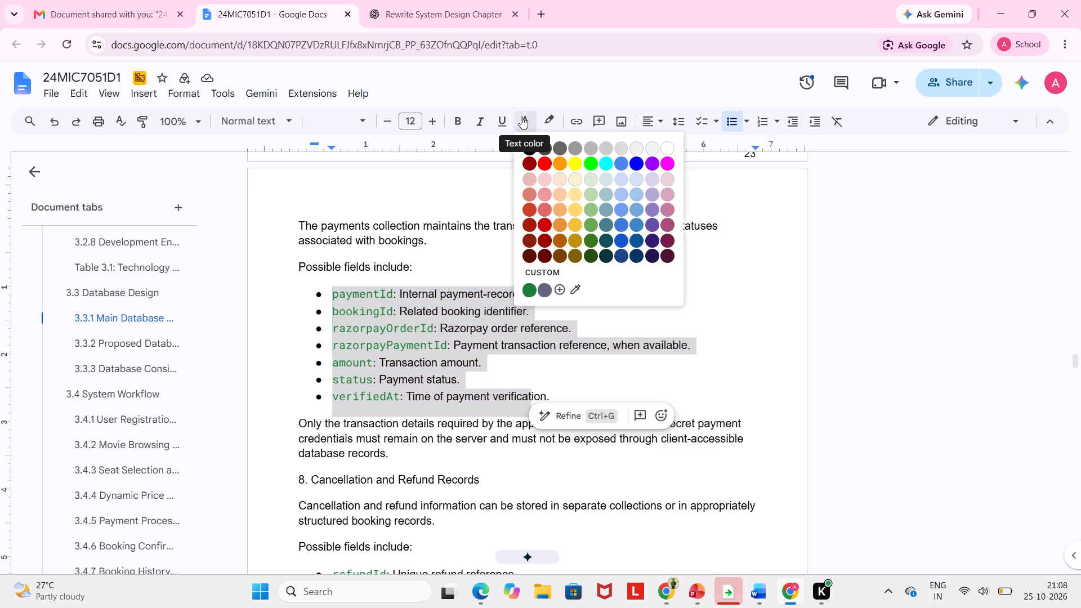
click(532, 153)
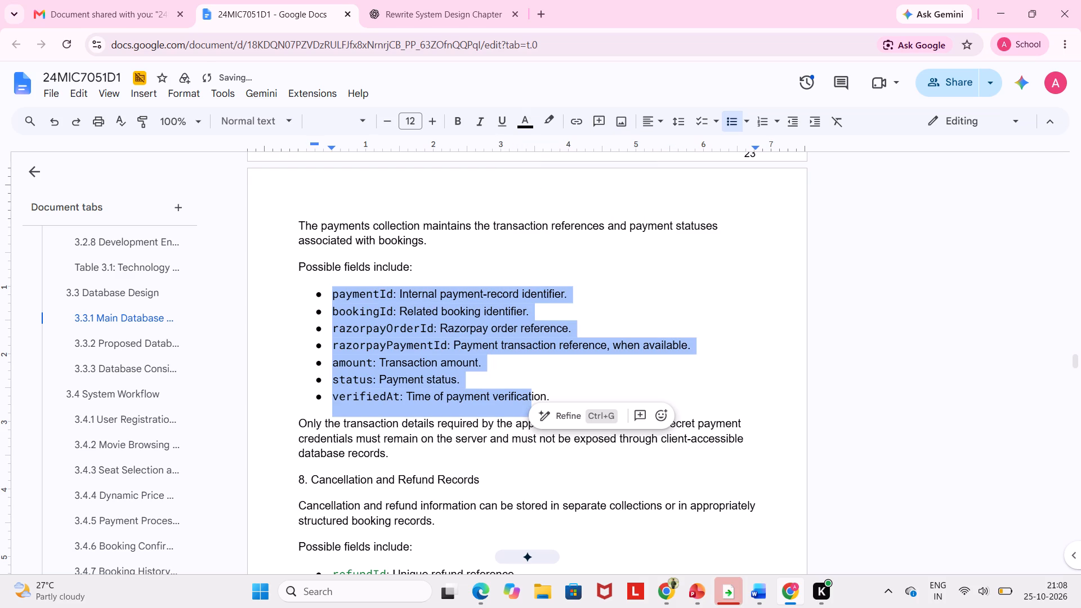
click(477, 481)
Set the text colour of the field list under 8. Cancellation and Refund Records, refundId through createdAt, to black.
scroll(477, 481, down, 2)
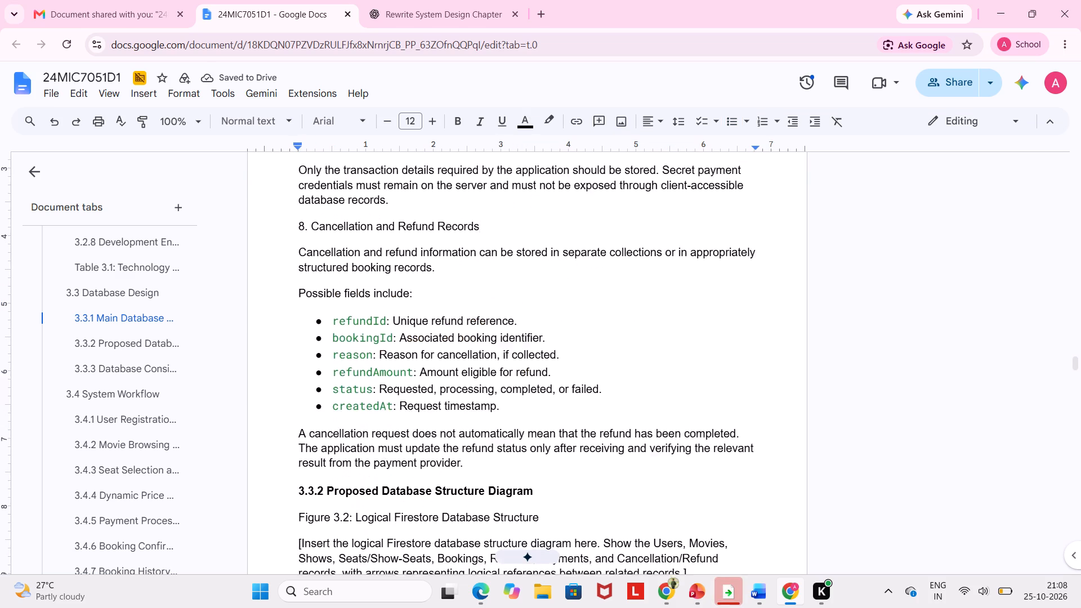
scroll(477, 481, down, 2)
scroll(455, 555, up, 1)
scroll(181, 289, up, 1)
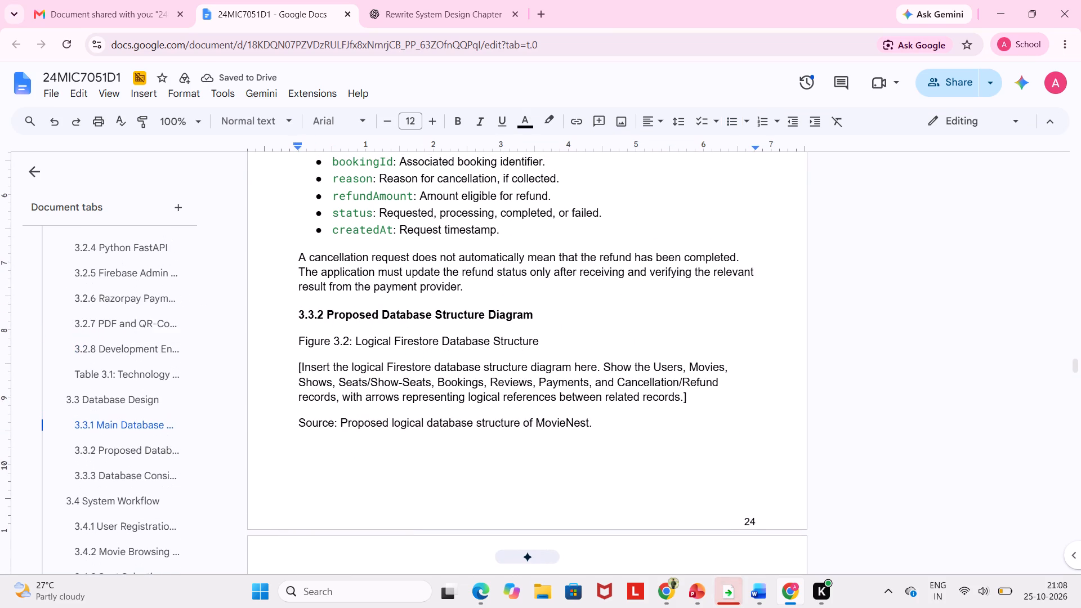
scroll(311, 234, up, 1)
drag(311, 182, 458, 280)
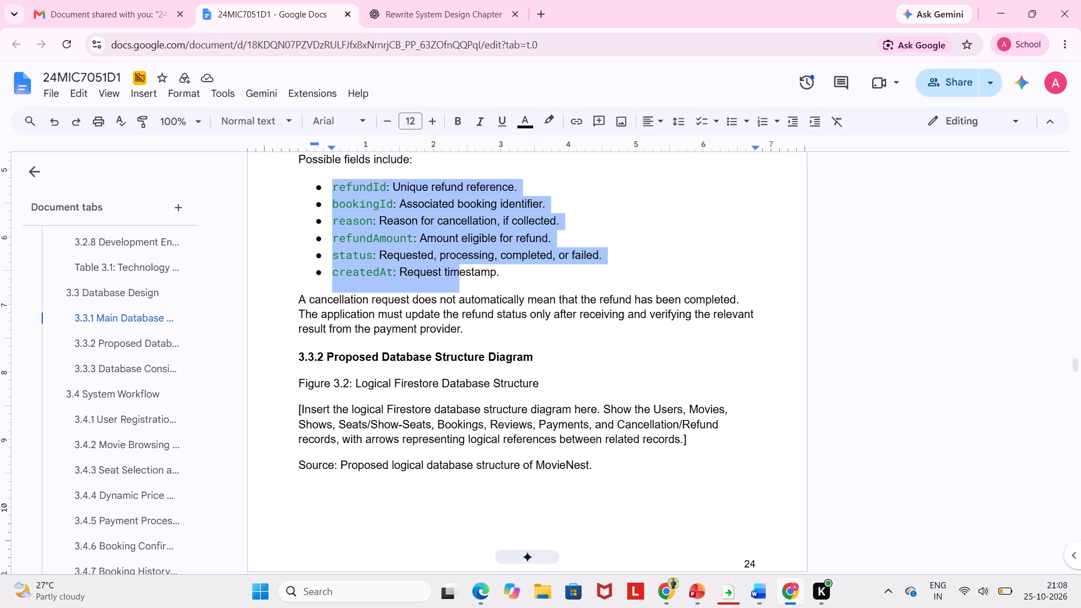
drag(458, 280, 506, 272)
click(528, 117)
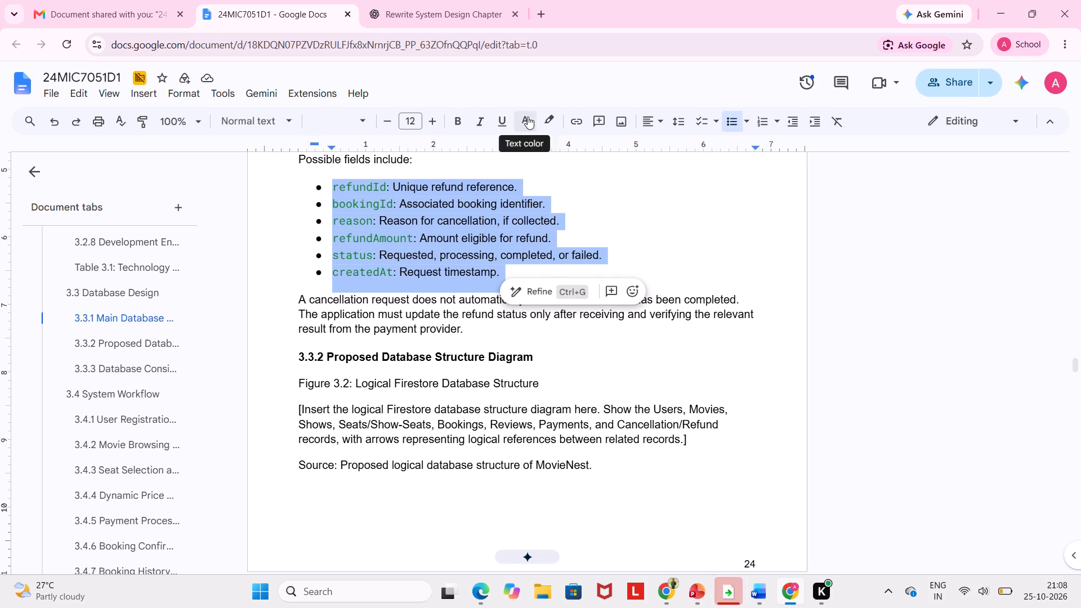
click(530, 152)
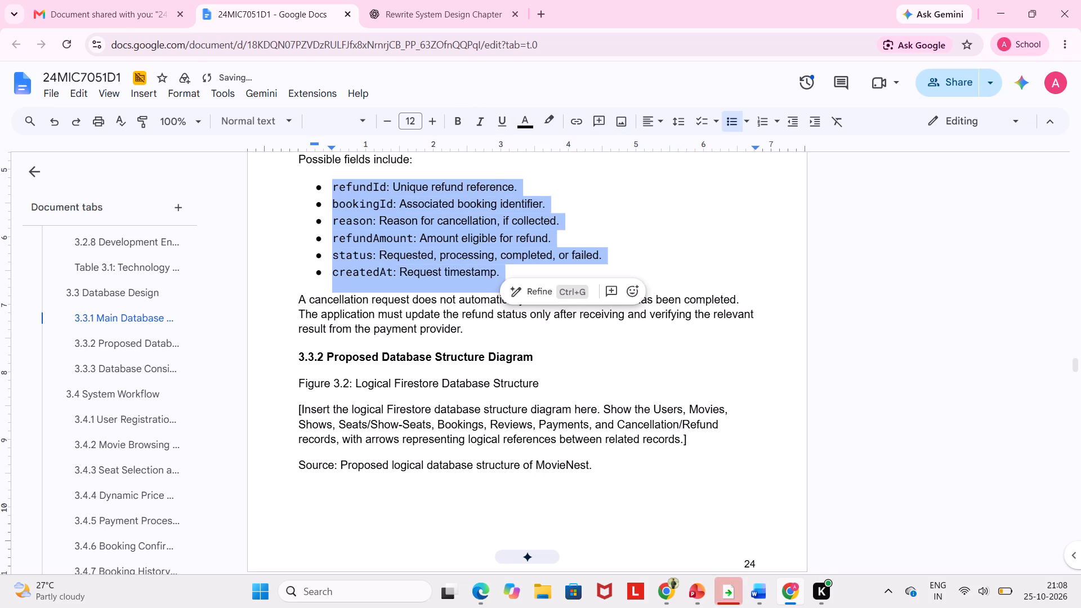
click(447, 297)
Set the text colour of the "Possible fields include:" line and field list under 6. Reviews Collection to black.
scroll(447, 297, down, 7)
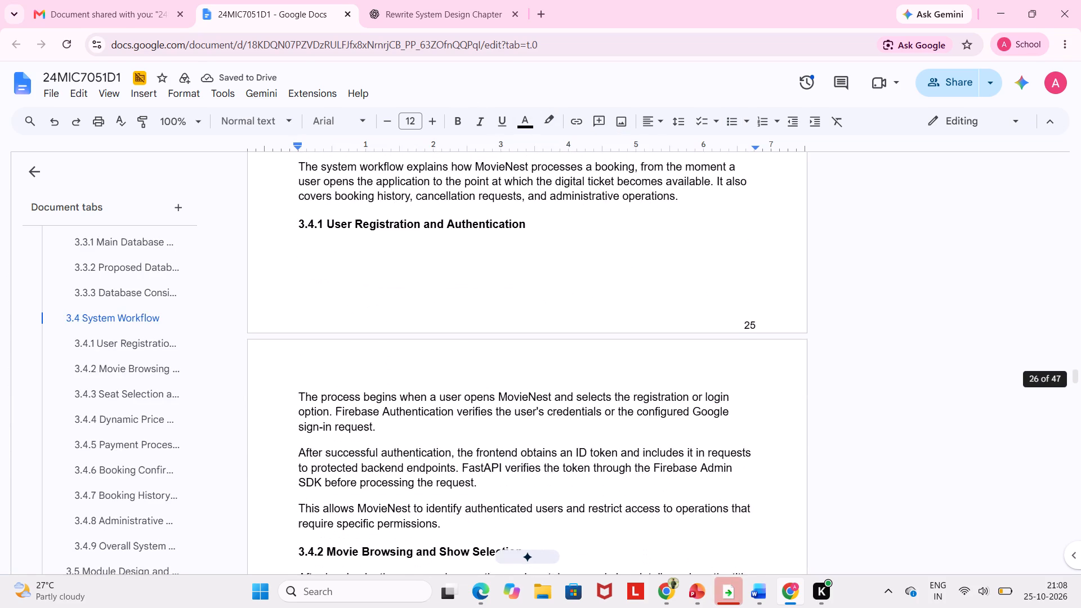
scroll(447, 297, down, 2)
scroll(447, 297, up, 6)
scroll(447, 297, down, 1)
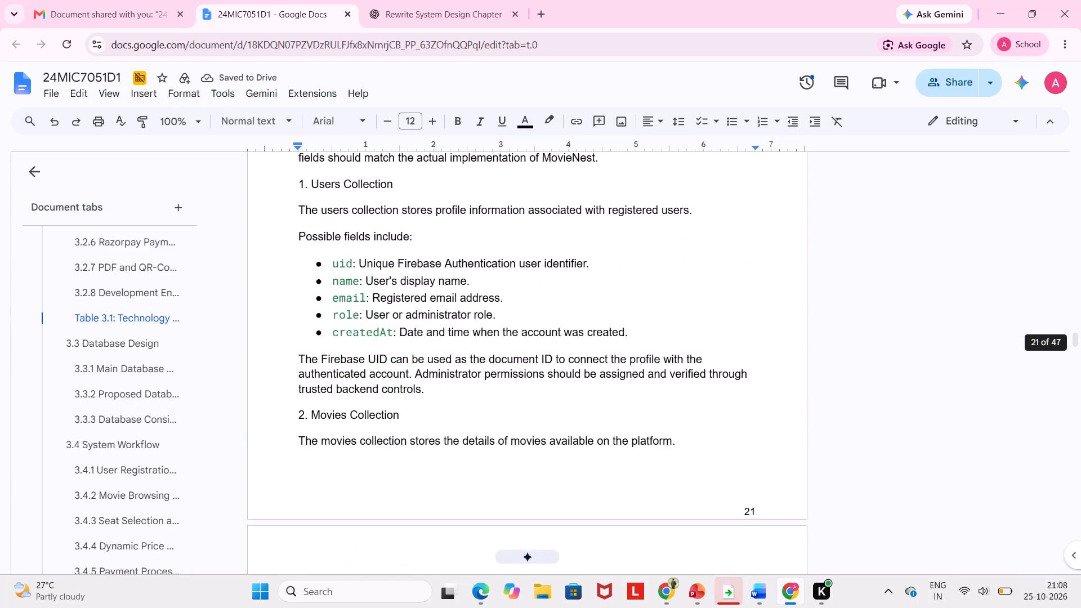
scroll(447, 297, down, 1)
scroll(392, 361, up, 1)
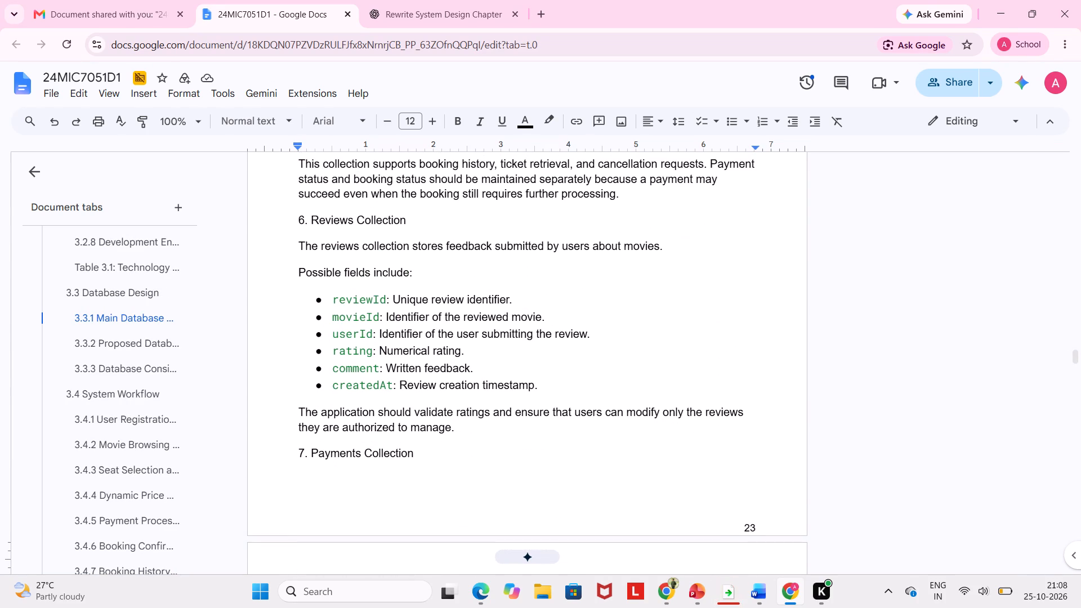
drag(546, 391, 274, 286)
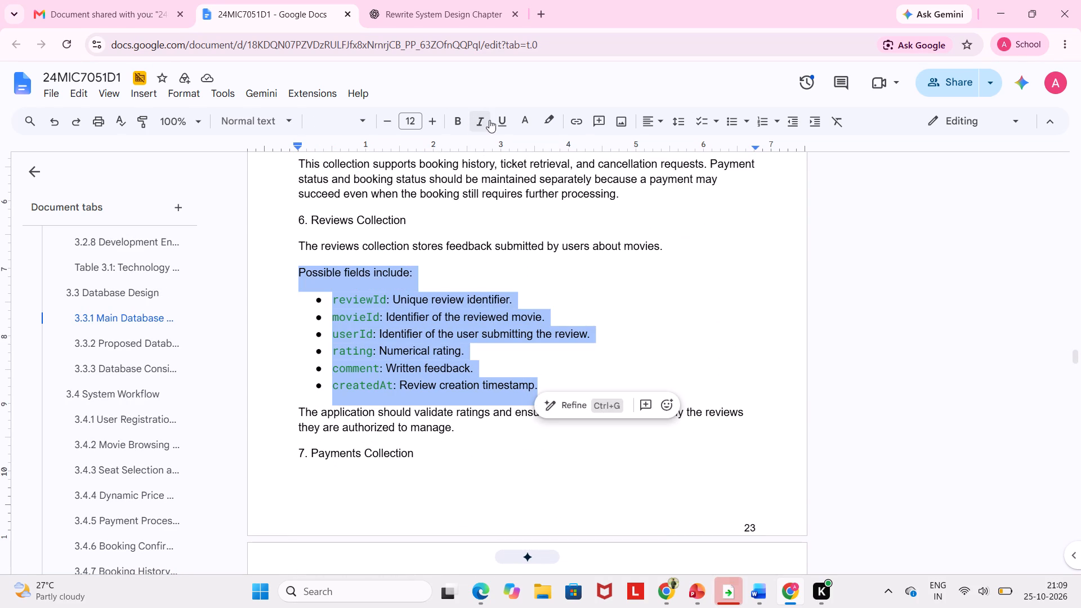
click(520, 118)
click(526, 147)
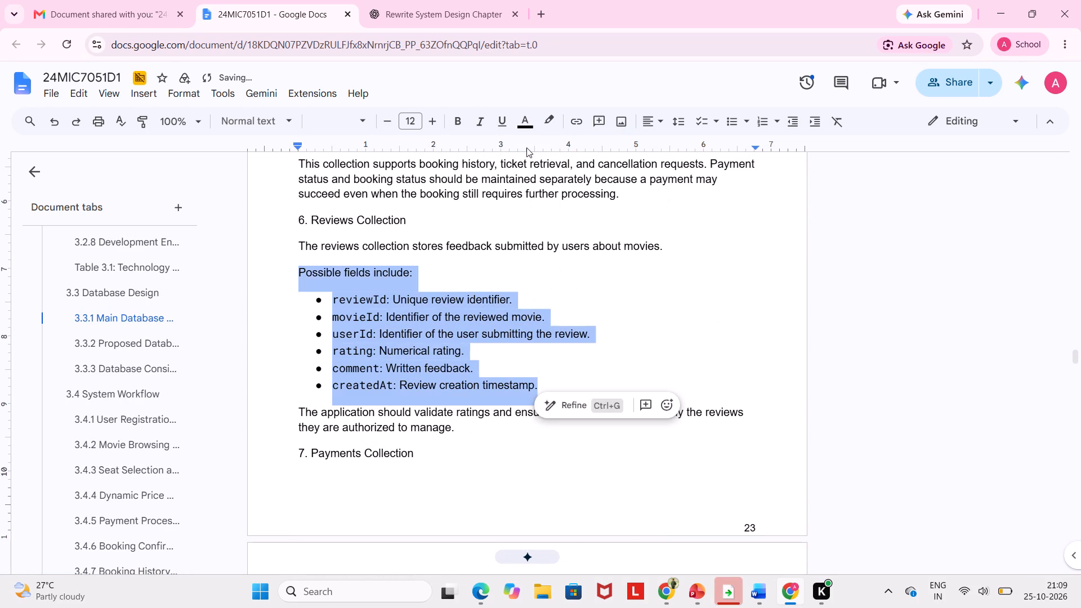
click(382, 392)
Set the text colour of the field list under 5. Bookings Collection, bookingId through qrReference, to black.
scroll(382, 392, up, 2)
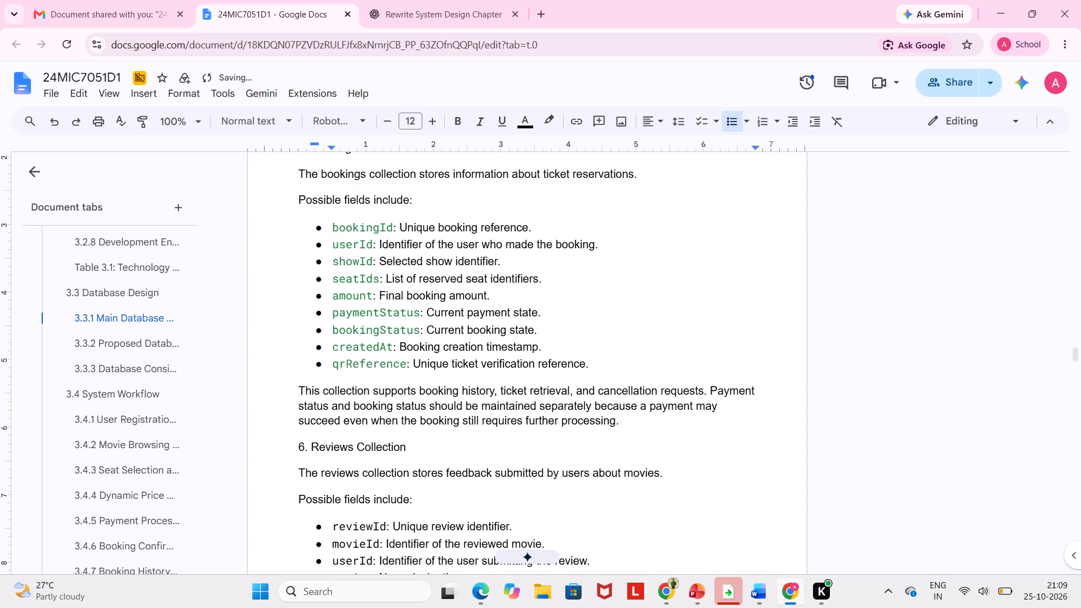
drag(589, 364, 277, 222)
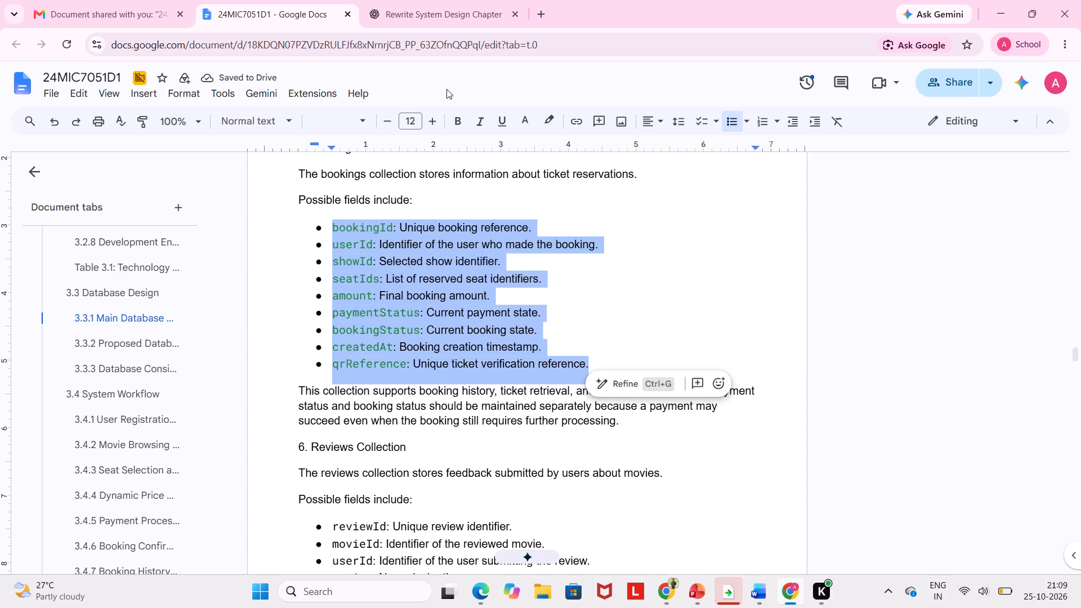
click(524, 117)
click(530, 151)
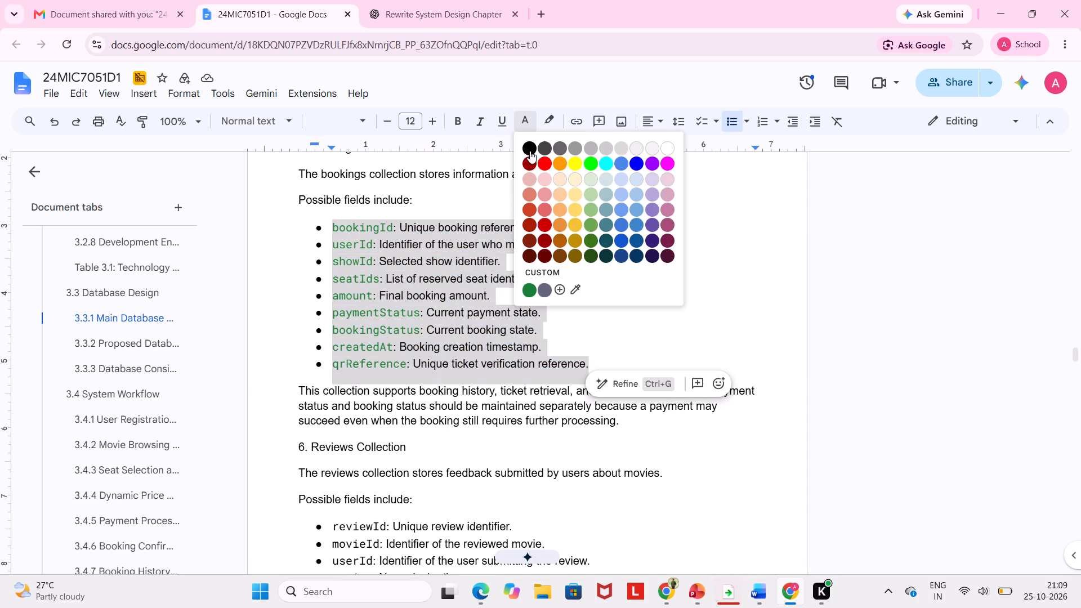
click(463, 352)
Change the text colour of everything from the Users Collection field list in 3.3.1 through lockExpiresAt in the Seats or Show-Seats Collection.
scroll(463, 352, down, 4)
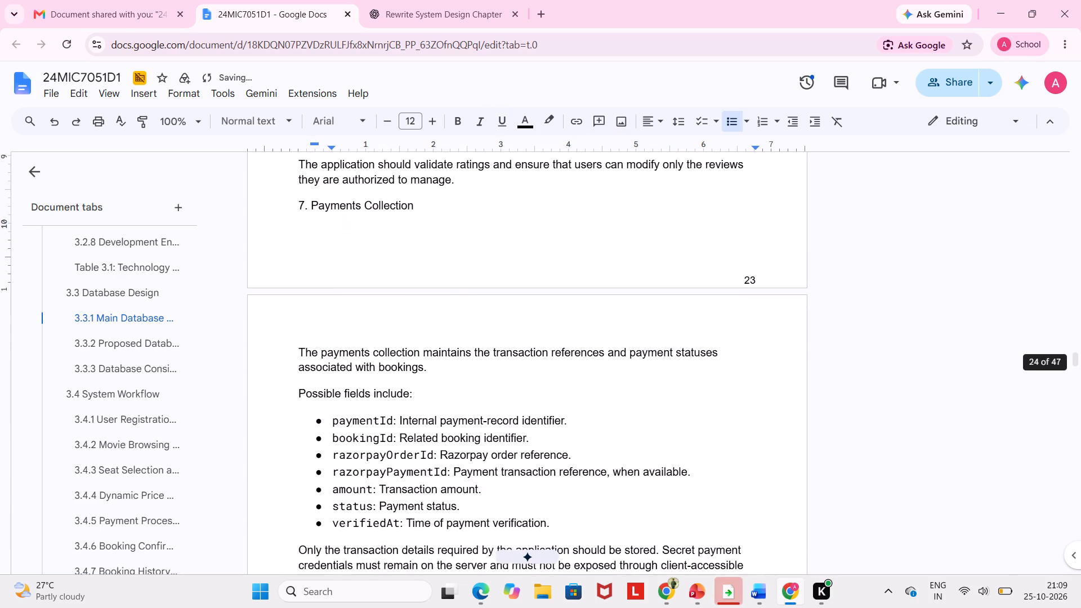
scroll(463, 352, up, 4)
scroll(463, 352, right, 1)
scroll(490, 408, up, 1)
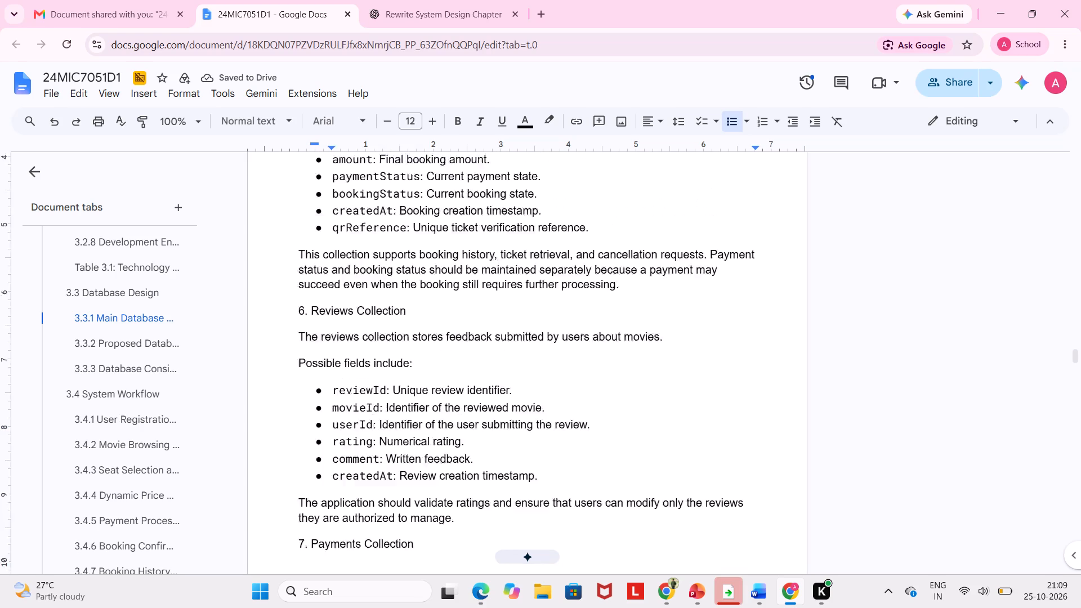
scroll(490, 408, up, 4)
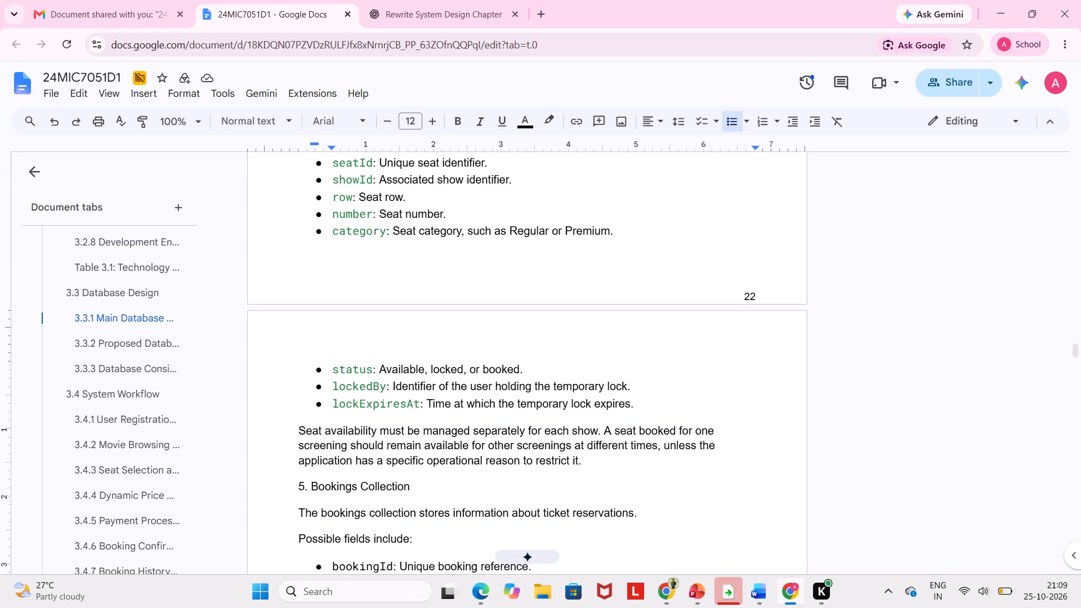
drag(637, 412, 353, 374)
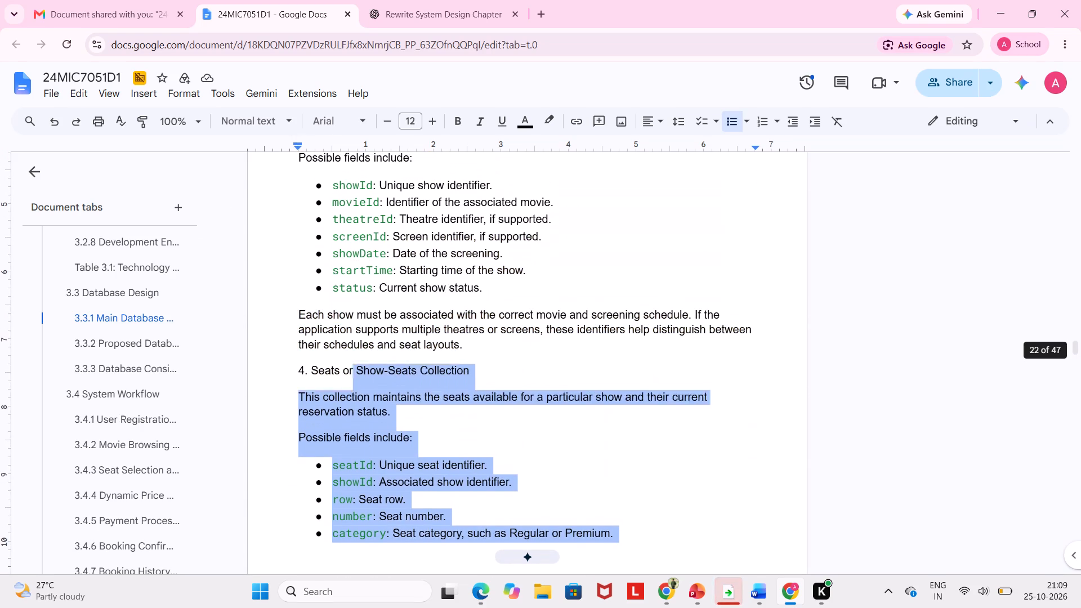
drag(353, 374, 345, 355)
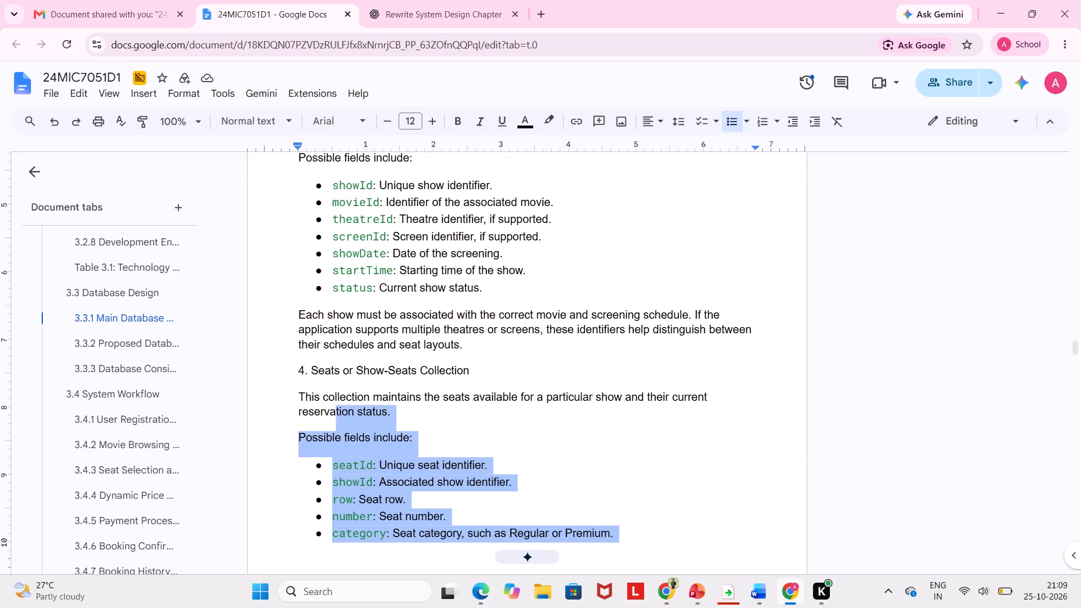
drag(345, 355, 356, 274)
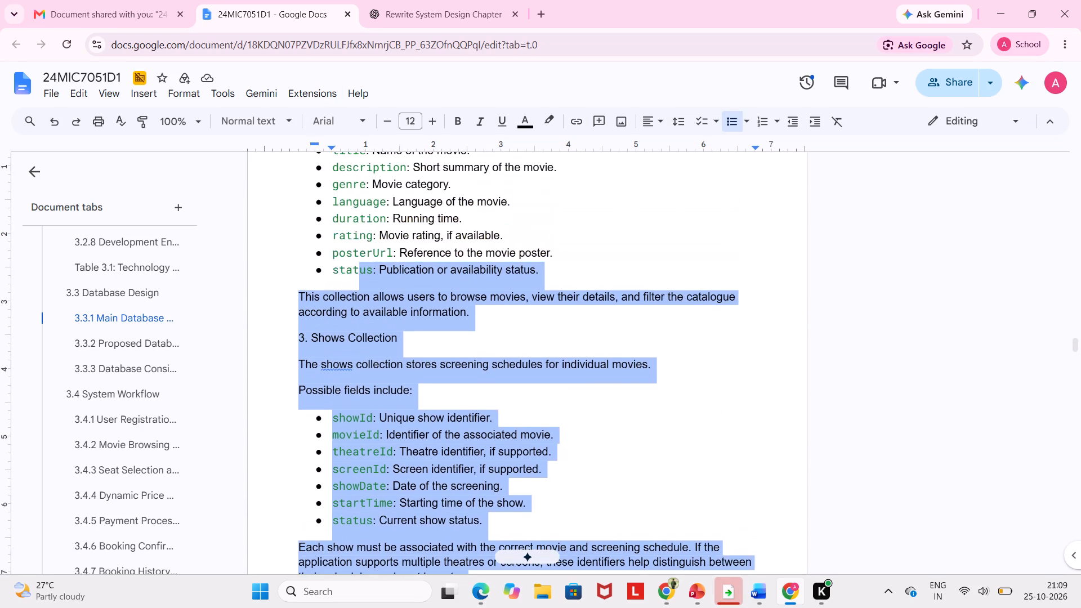
drag(356, 274, 366, 366)
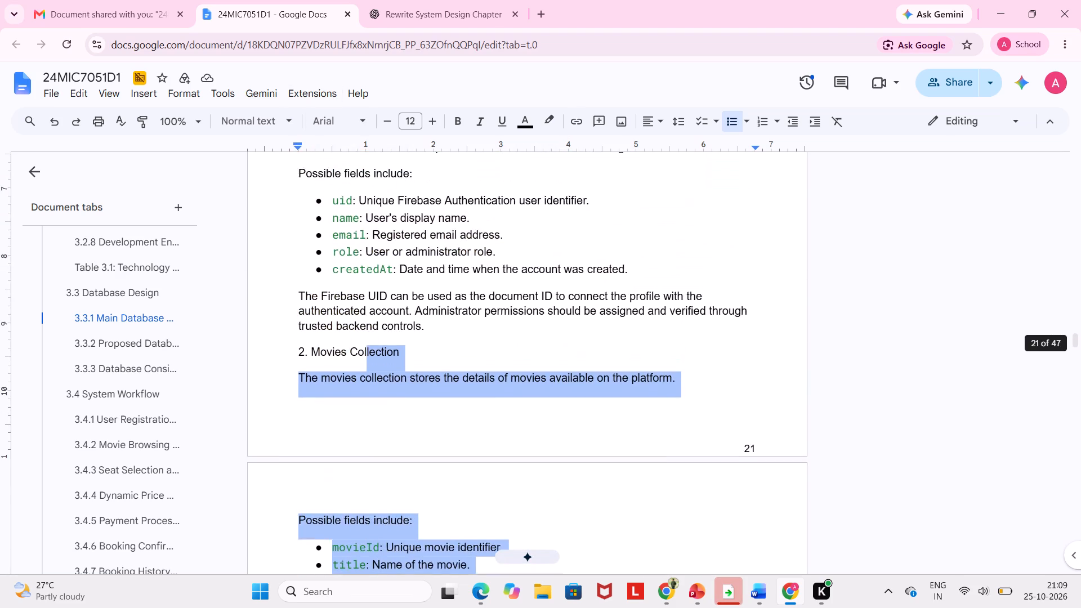
drag(366, 366, 321, 364)
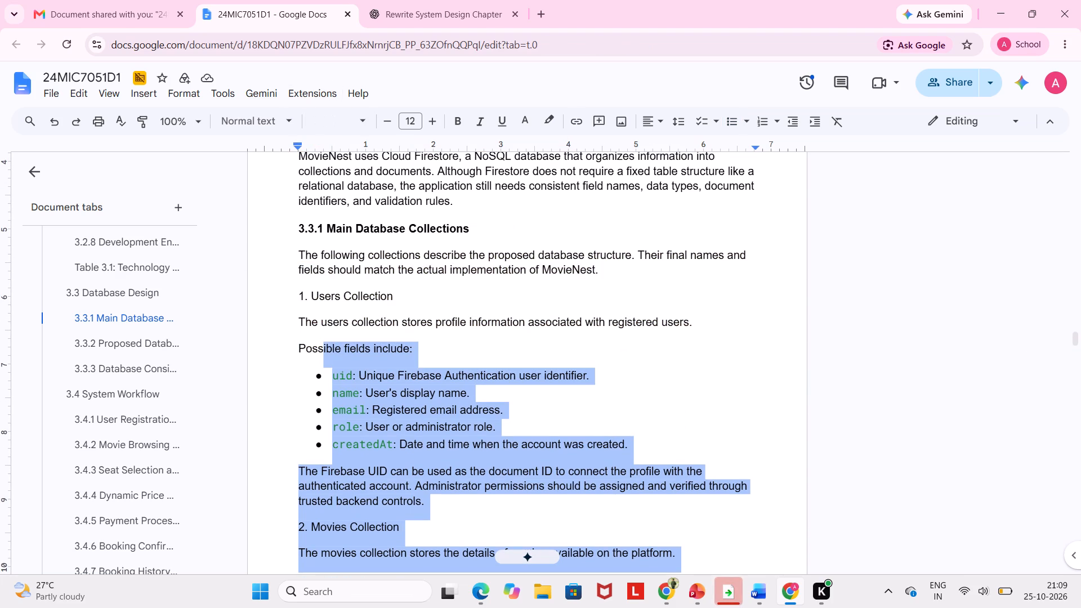
click(530, 119)
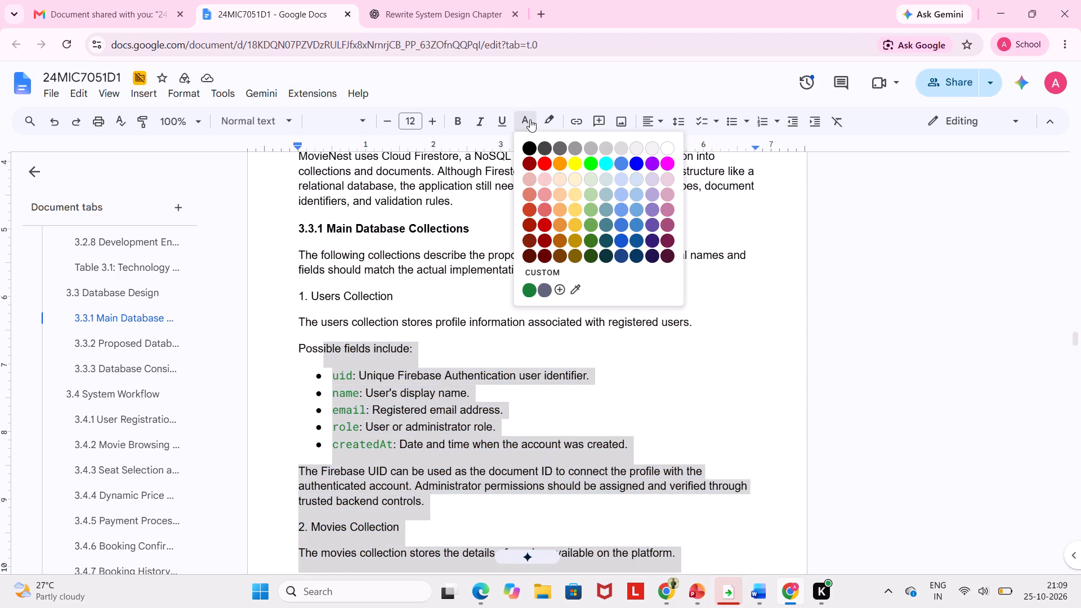
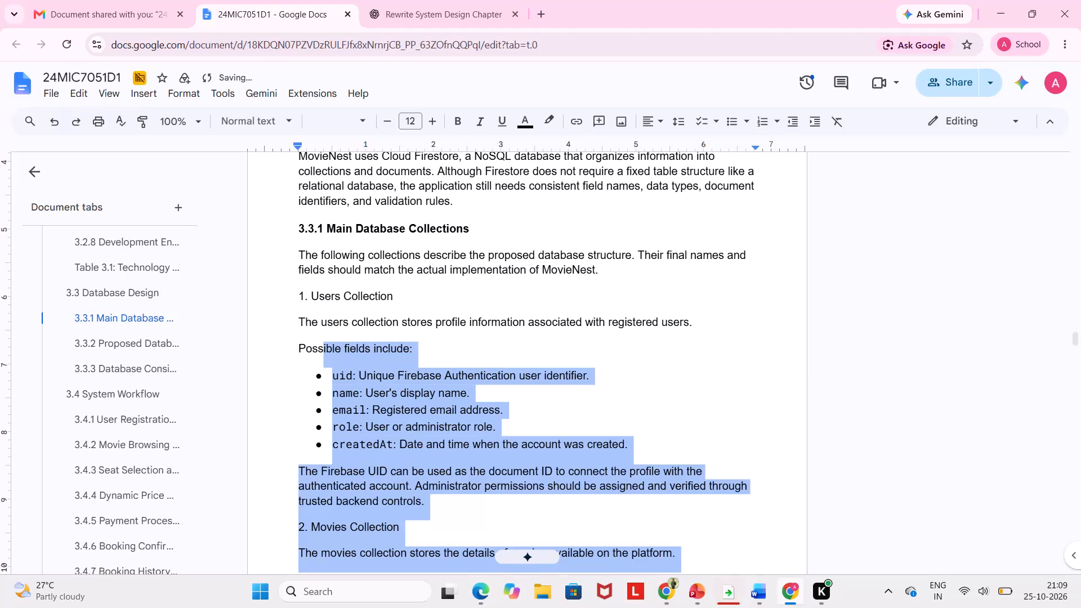
Look through sections 3.3.1 to 3.4.4 of Chapter 3 to examine the text colour and formatting.
click(465, 452)
scroll(465, 452, down, 1)
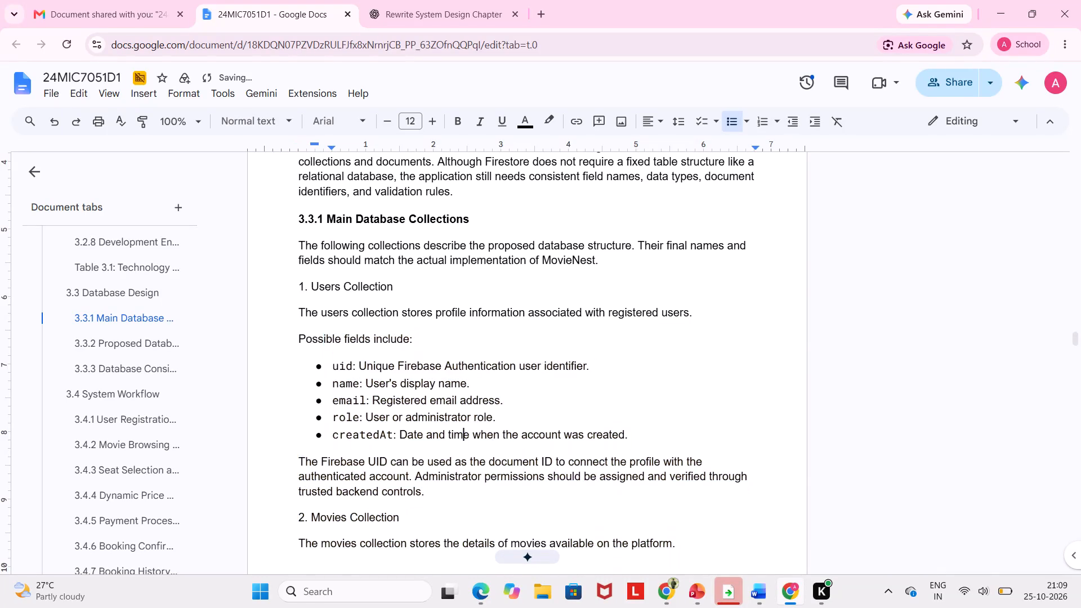
scroll(465, 452, down, 5)
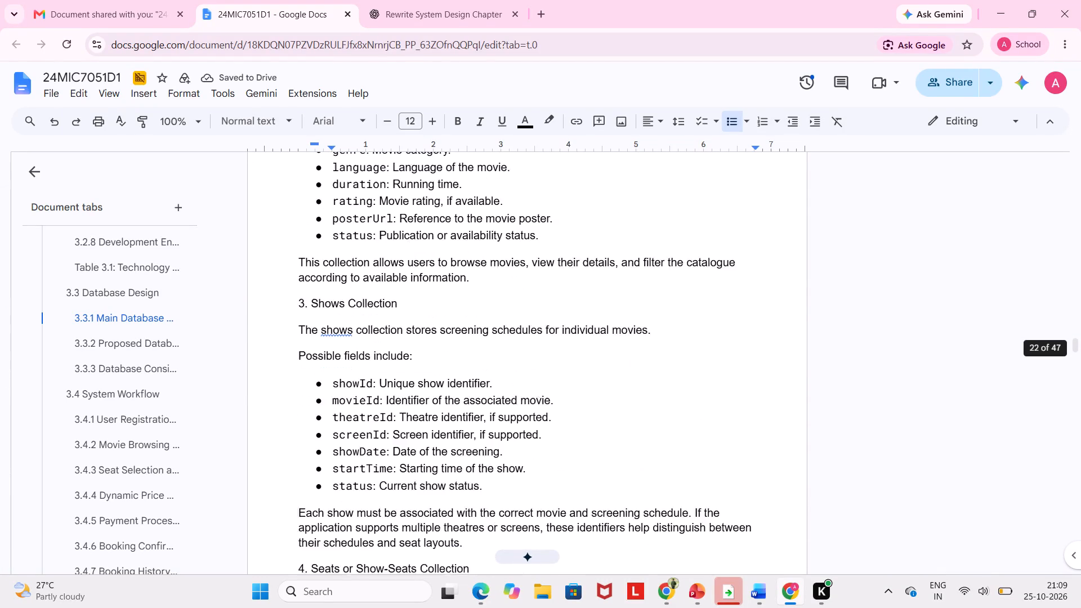
scroll(465, 452, down, 6)
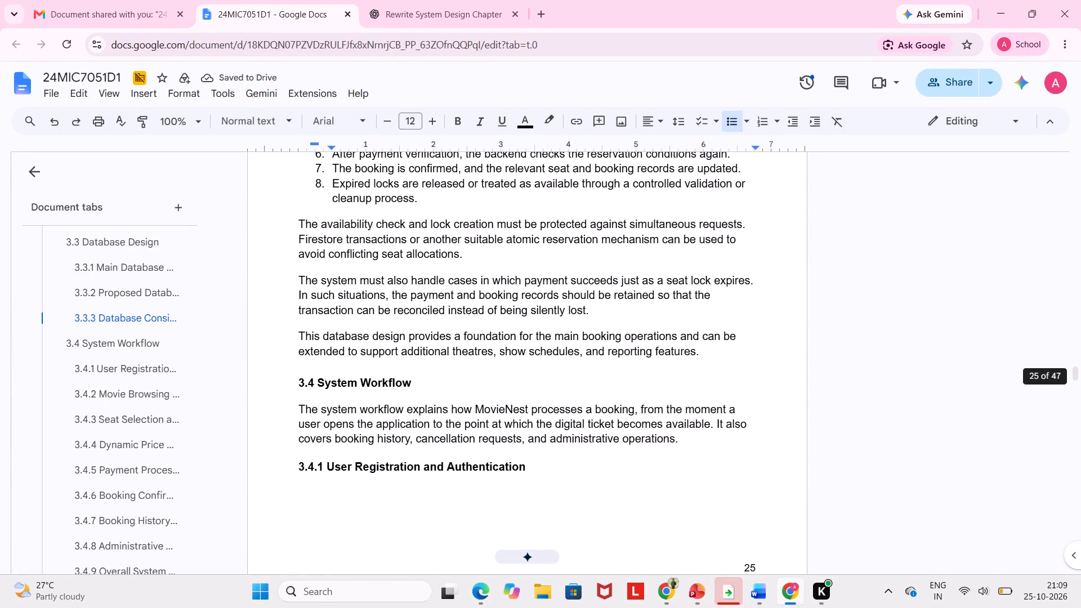
scroll(465, 452, down, 5)
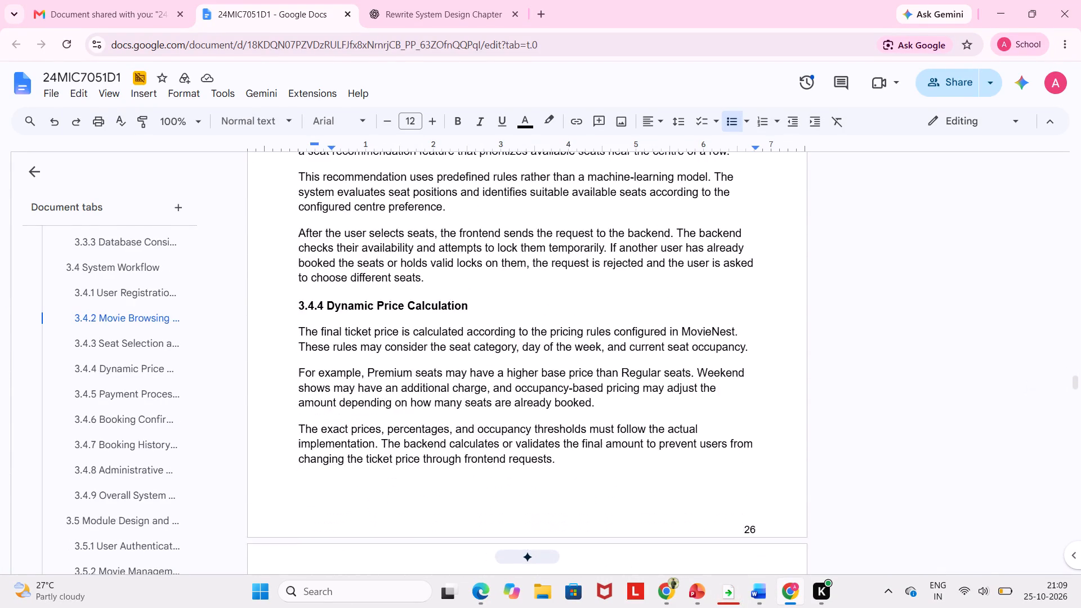
scroll(465, 452, down, 1)
scroll(465, 452, up, 12)
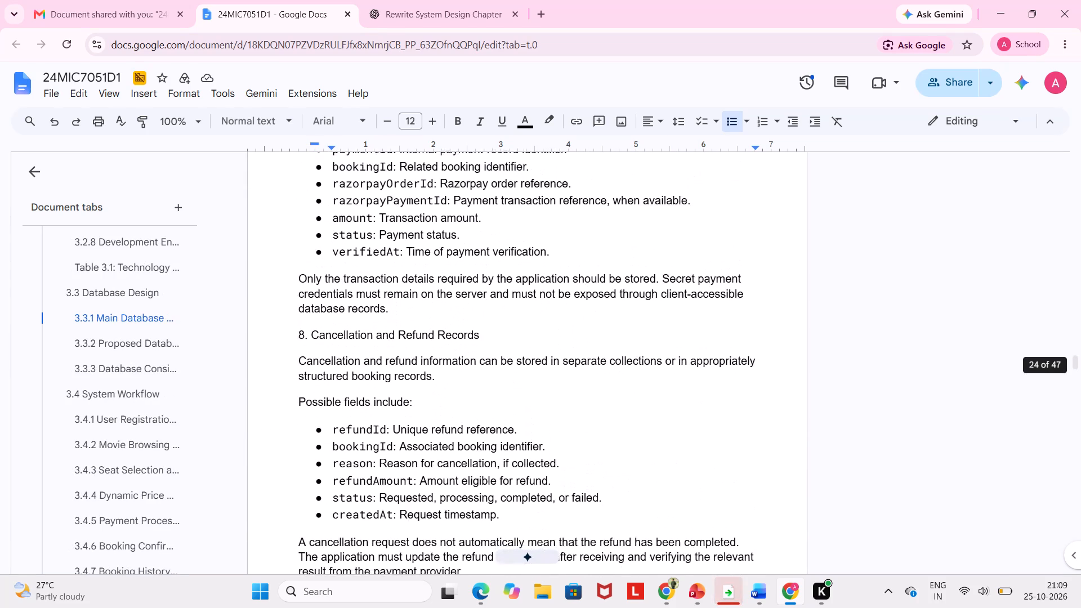
scroll(465, 452, up, 2)
scroll(465, 452, down, 1)
scroll(465, 452, up, 2)
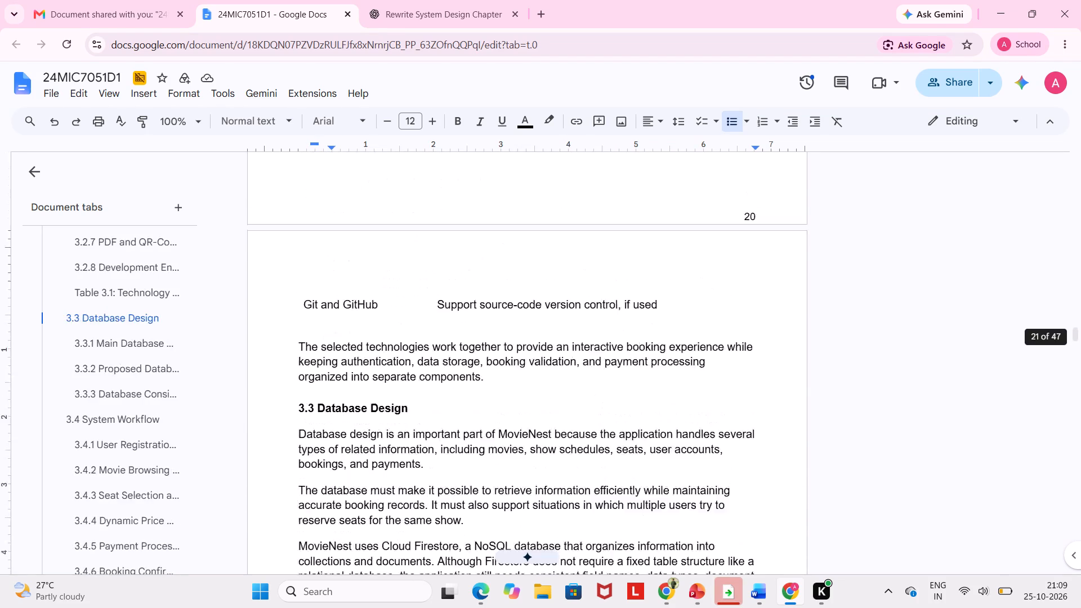
Examine the formatting of section 3.2 and check the font size of the 3.2.4 Python FastAPI heading.
scroll(465, 452, up, 4)
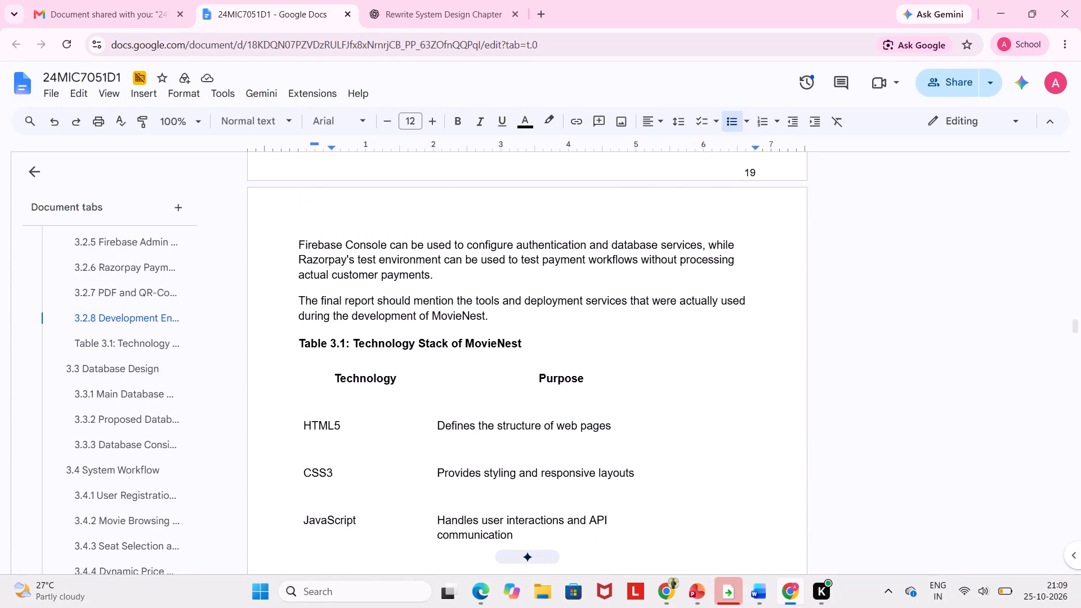
scroll(465, 452, right, 1)
scroll(465, 452, up, 2)
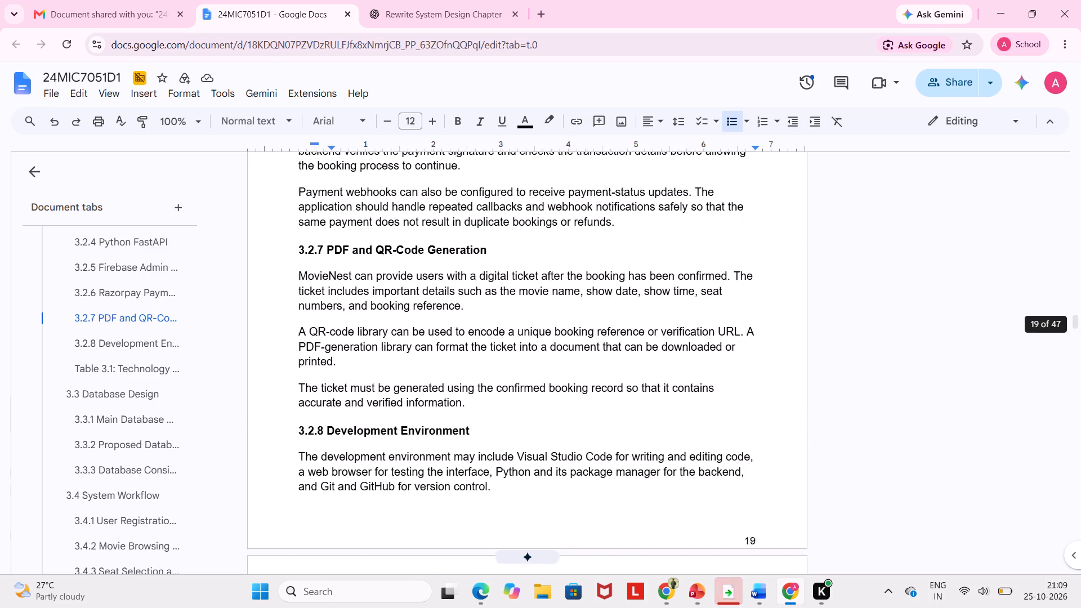
scroll(465, 452, up, 4)
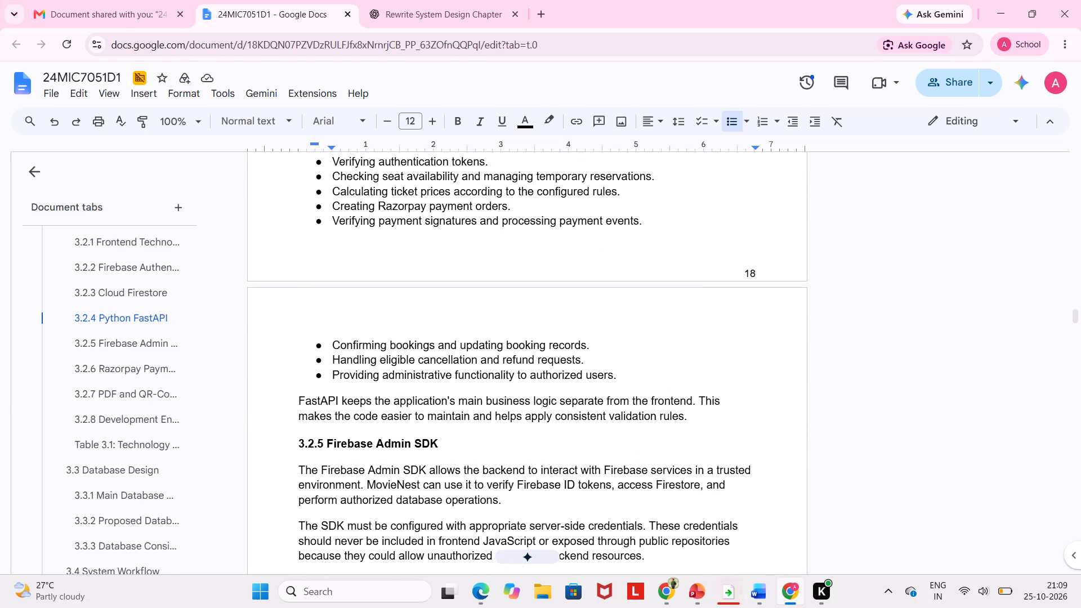
scroll(465, 452, up, 2)
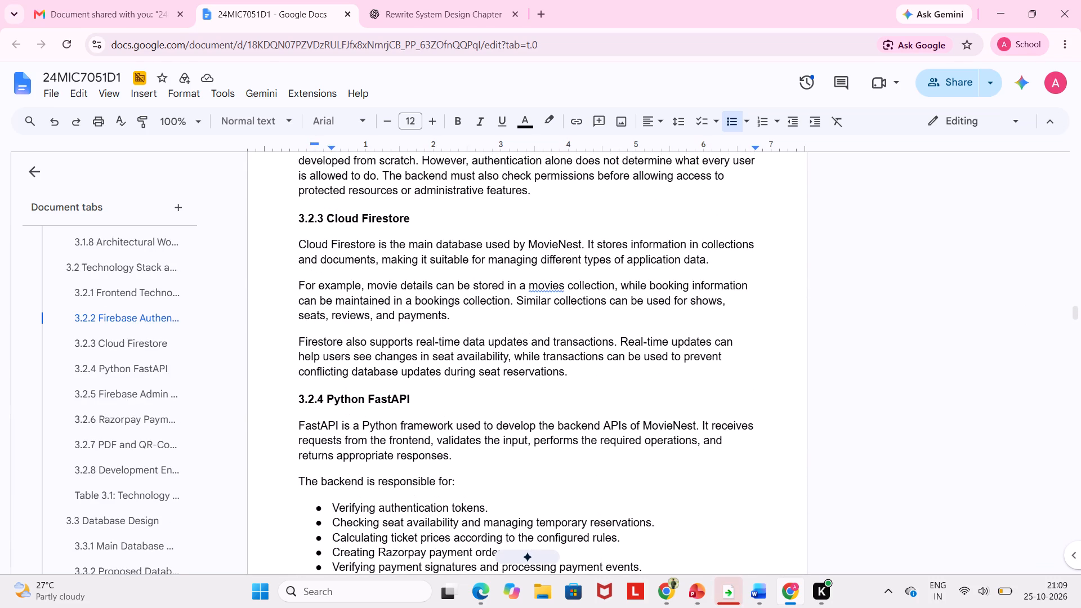
drag(434, 397, 303, 399)
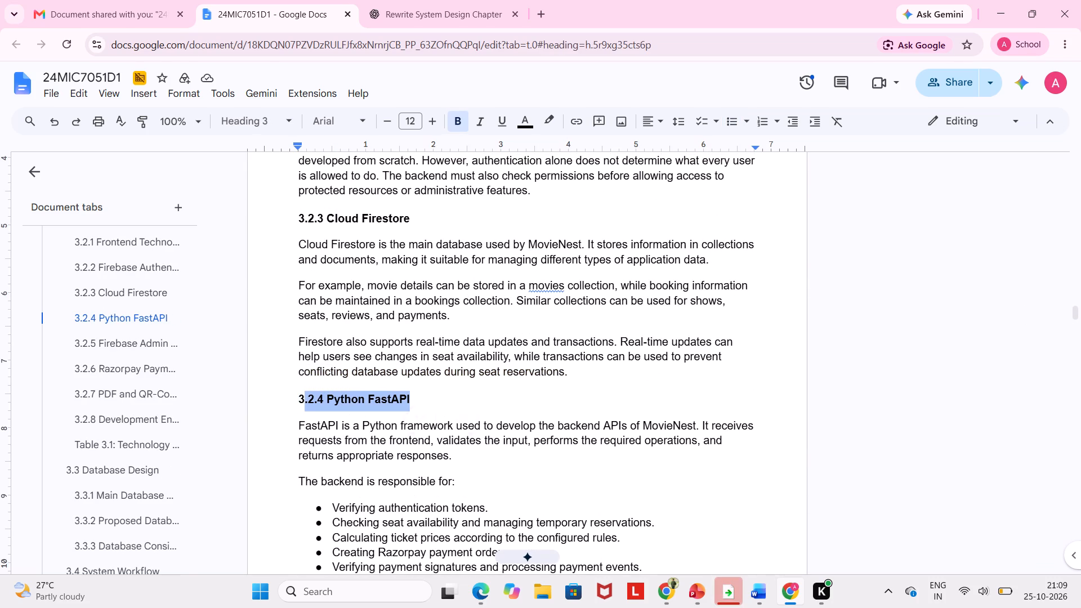
click(443, 239)
Go back to the report's front pages and check the font size of the ABSTRACT heading.
scroll(443, 239, up, 10)
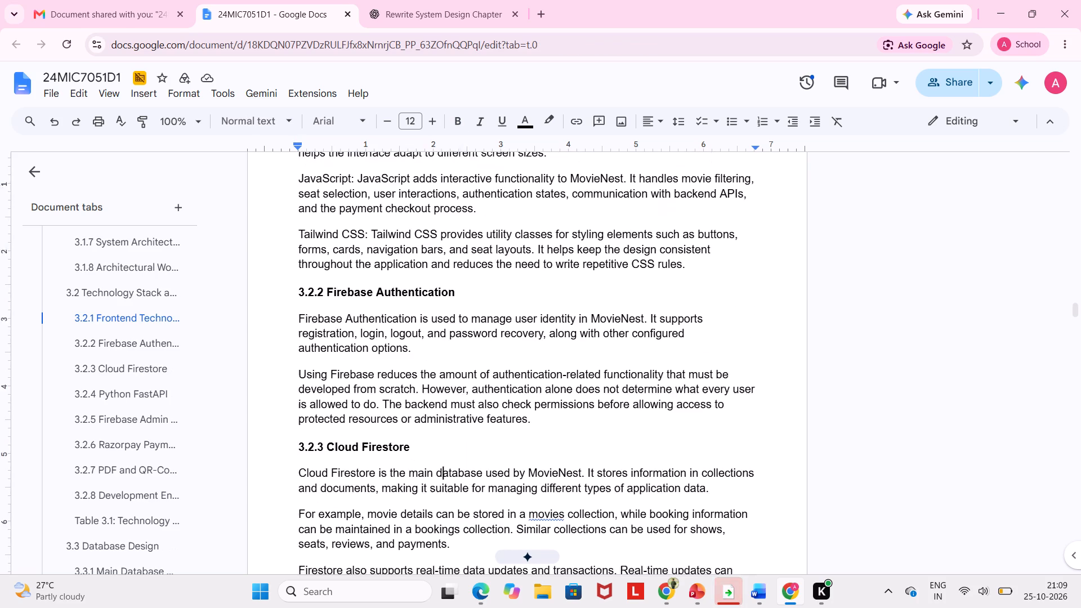
scroll(443, 239, up, 20)
scroll(443, 239, up, 12)
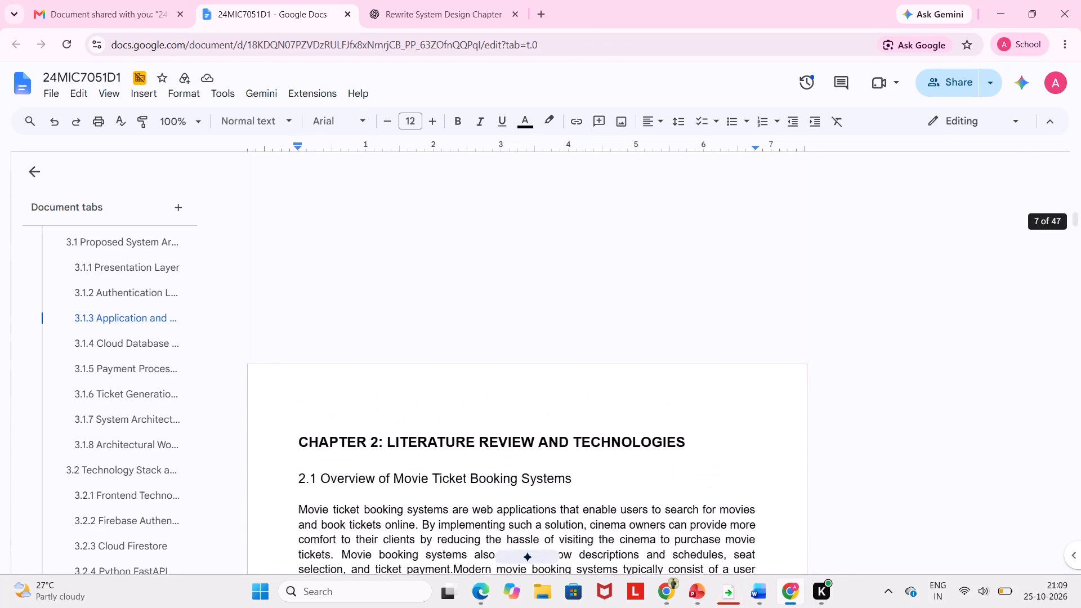
scroll(443, 239, up, 1)
scroll(443, 239, down, 6)
scroll(443, 239, up, 2)
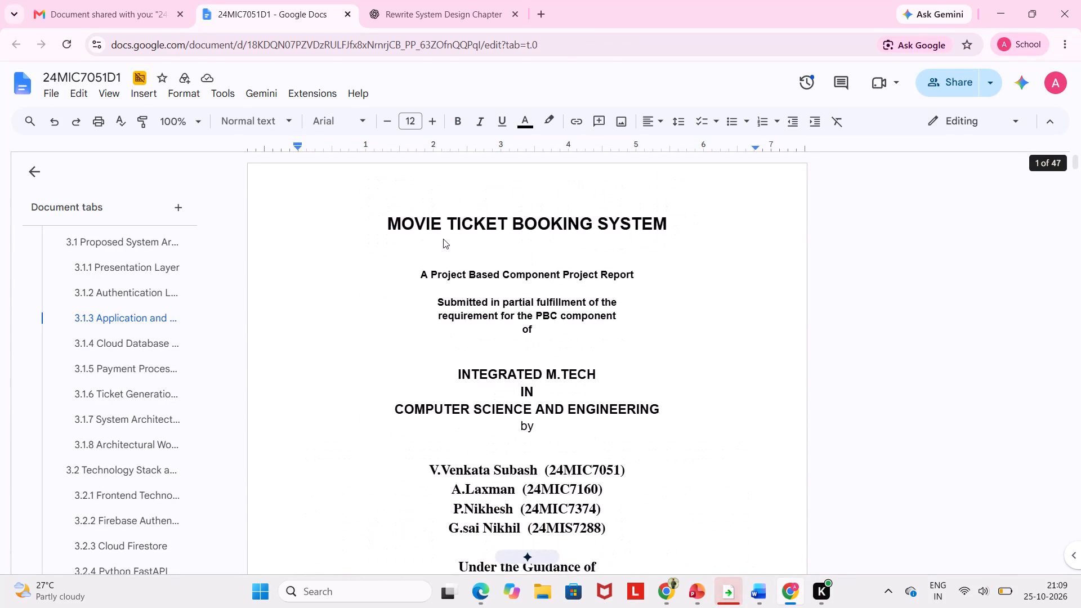
scroll(443, 239, up, 1)
scroll(443, 239, down, 7)
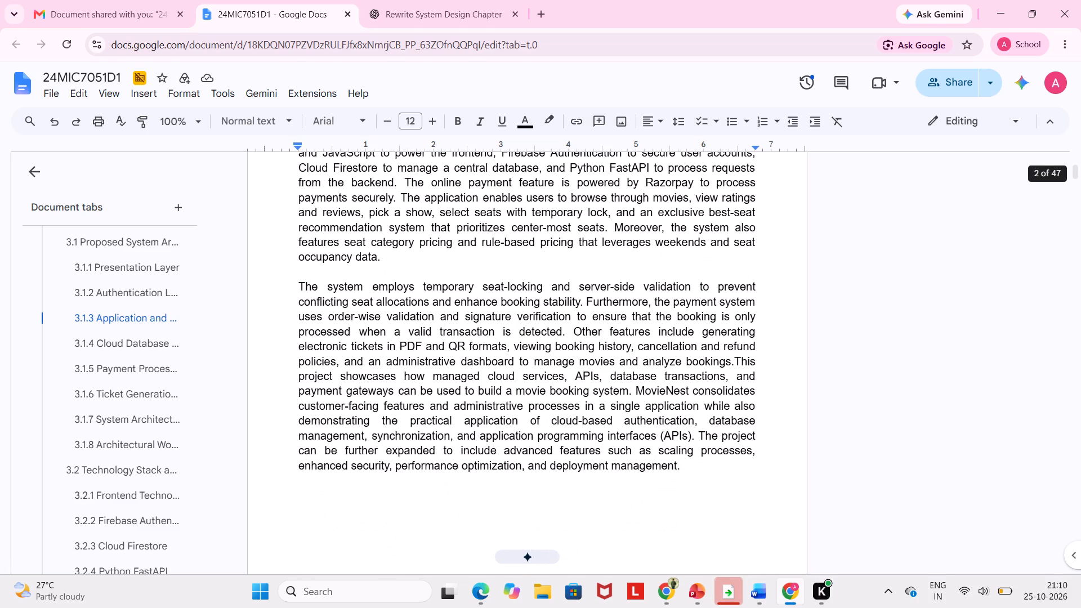
scroll(328, 292, down, 3)
scroll(328, 292, up, 7)
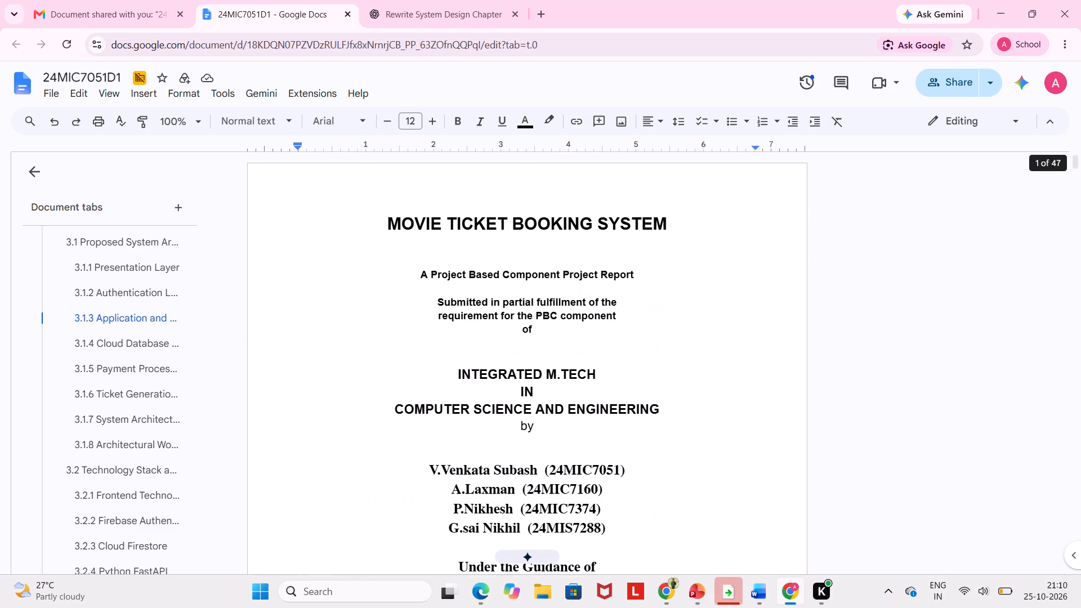
scroll(402, 365, down, 5)
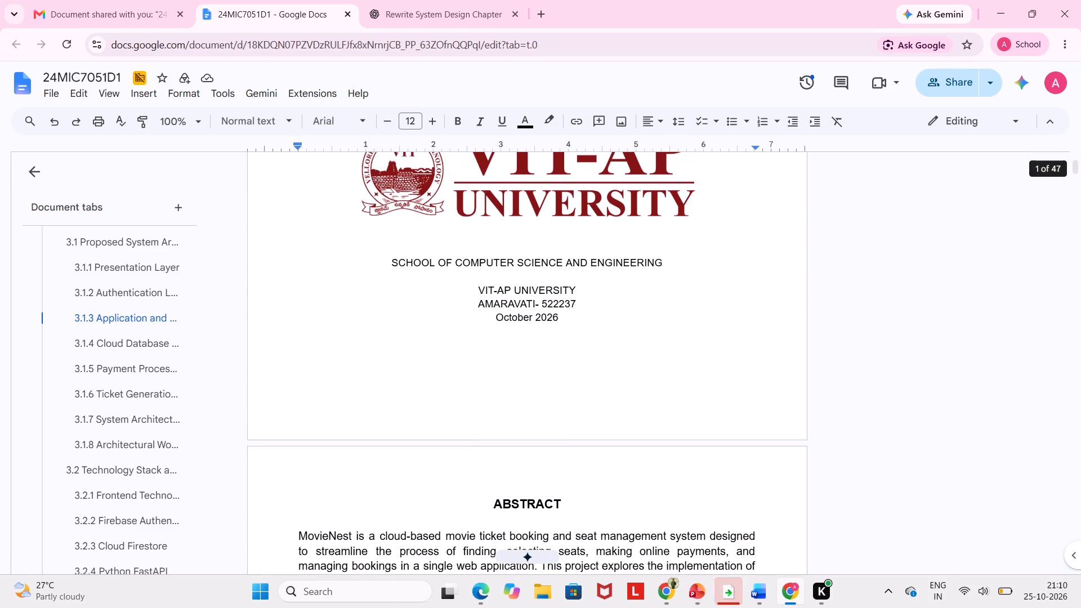
drag(495, 503, 579, 504)
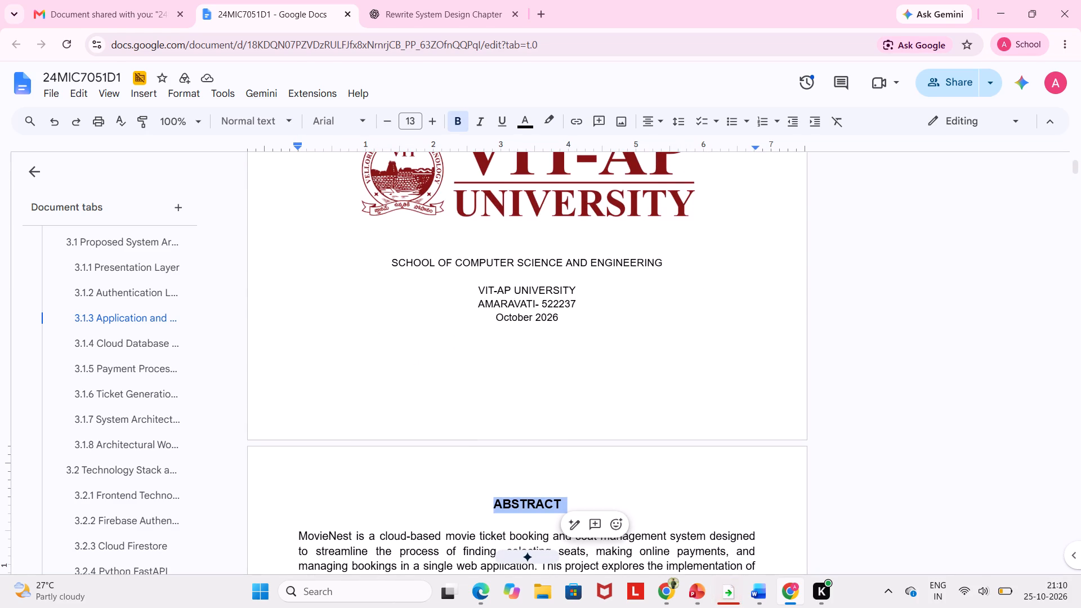
click(404, 524)
Look through the contents list and Chapters 1 to 3, and go to the 3.1.1 Presentation Layer heading.
scroll(404, 524, down, 9)
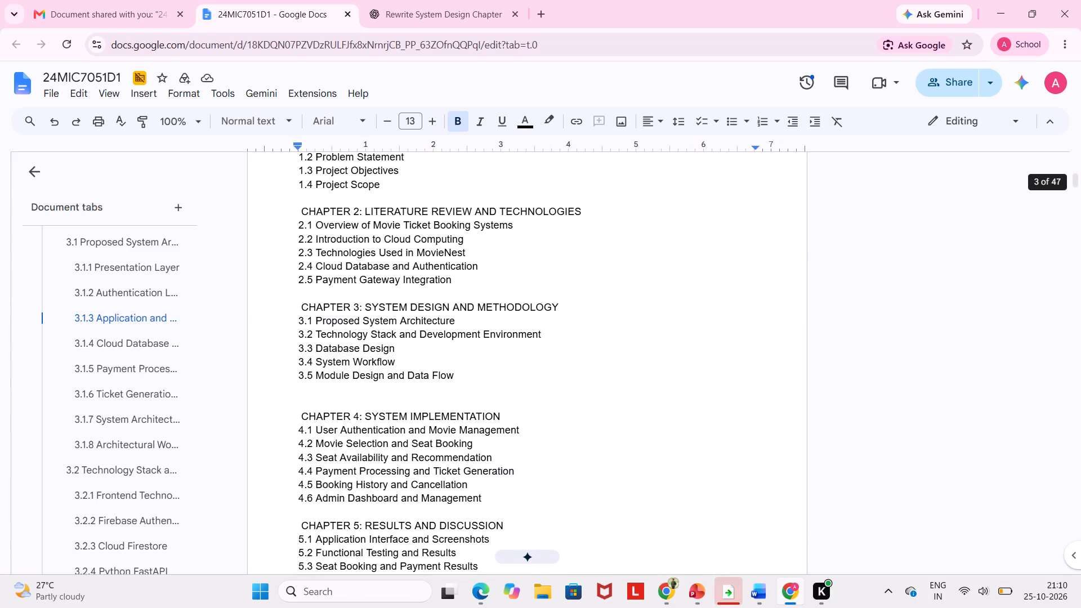
scroll(404, 524, down, 11)
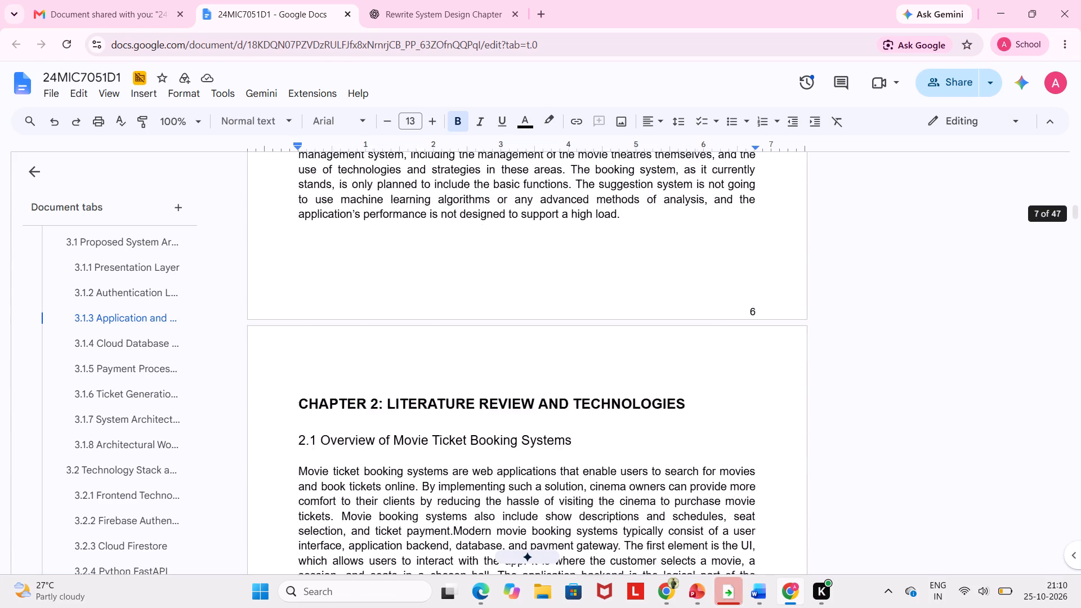
scroll(404, 524, down, 5)
scroll(404, 524, up, 3)
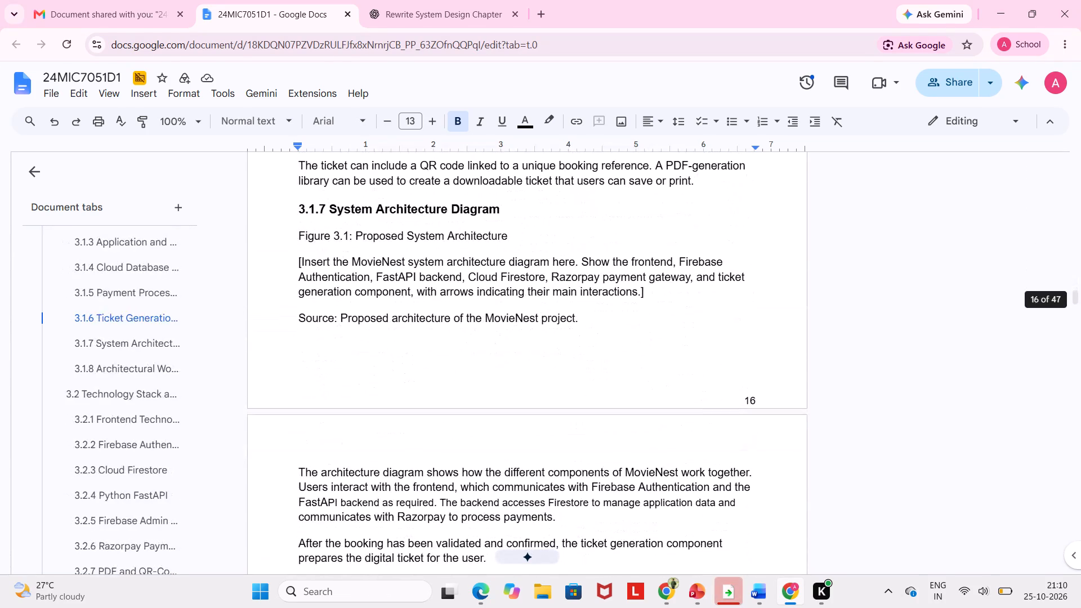
scroll(404, 524, up, 7)
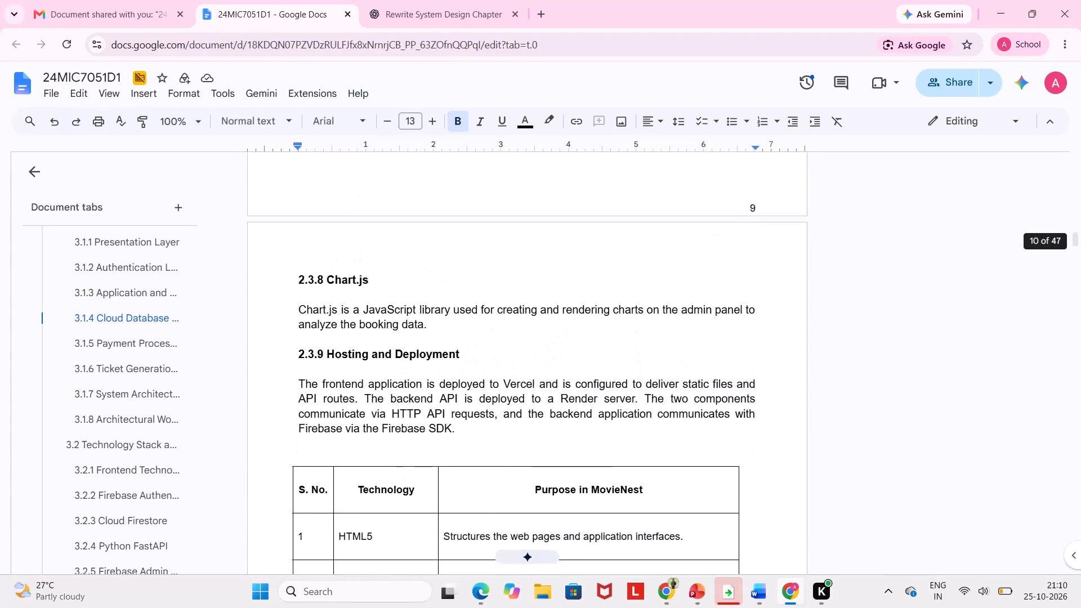
scroll(404, 524, up, 2)
click(136, 231)
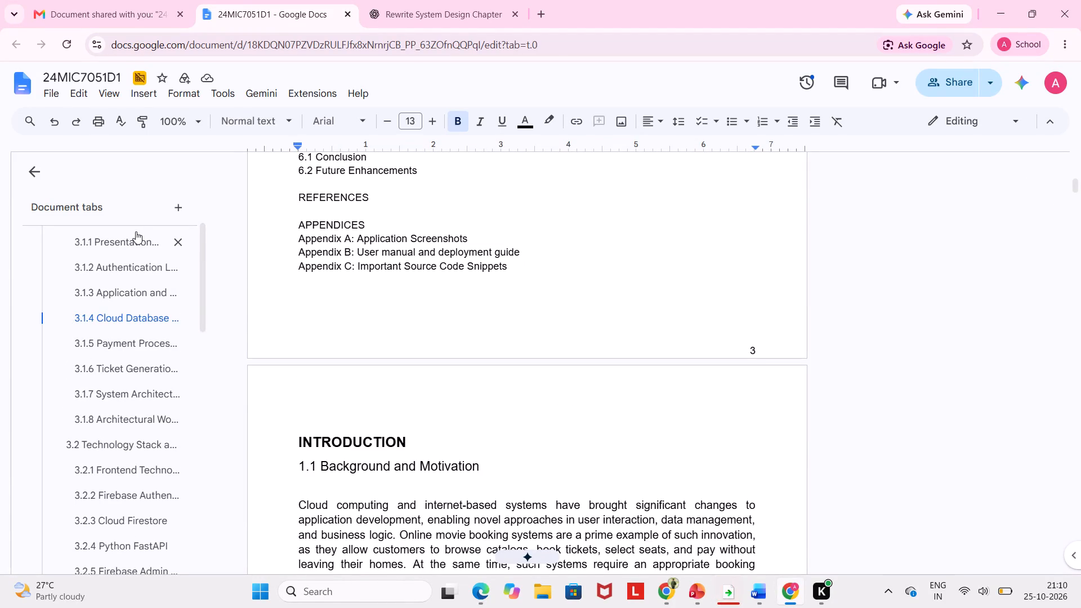
scroll(104, 404, up, 4)
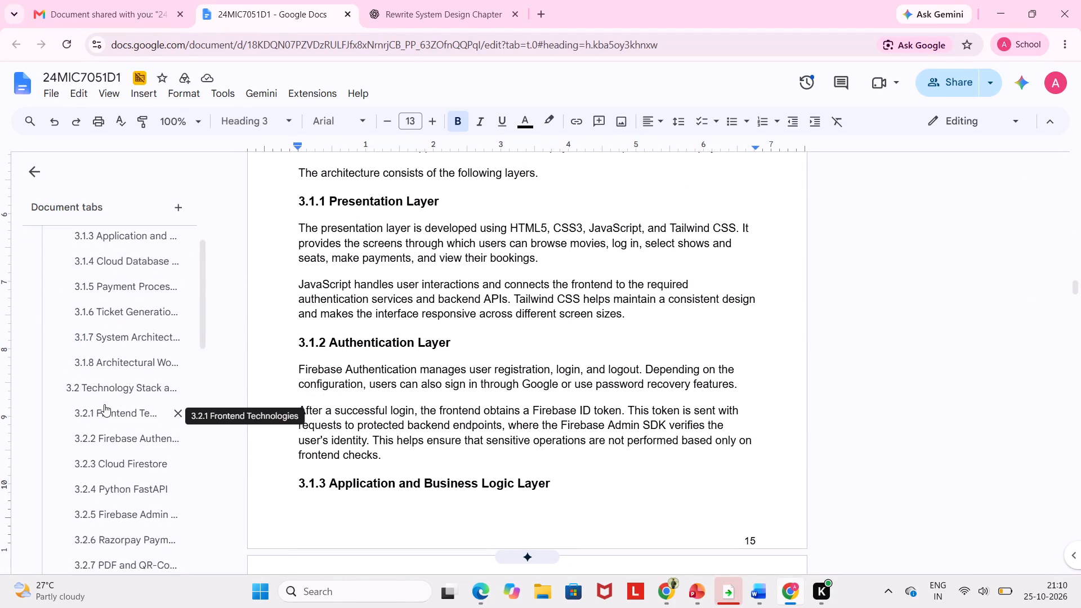
scroll(104, 404, up, 1)
click(30, 176)
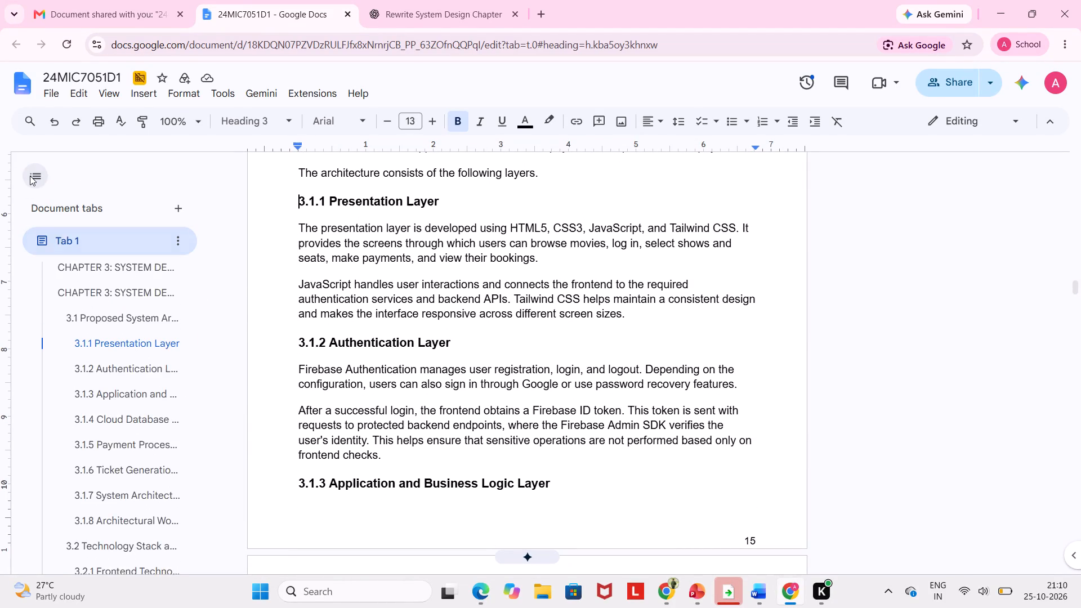
click(30, 176)
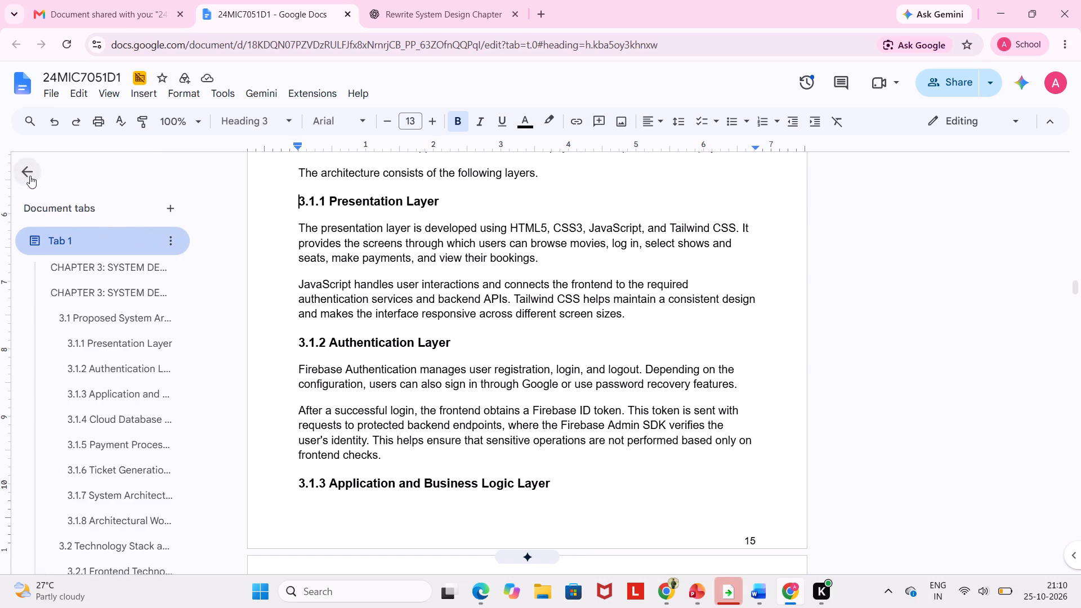
Examine how the headings in Chapter 2, sections 2.3 to 2.5, are formatted compared with the start of Chapter 3.
scroll(476, 247, up, 17)
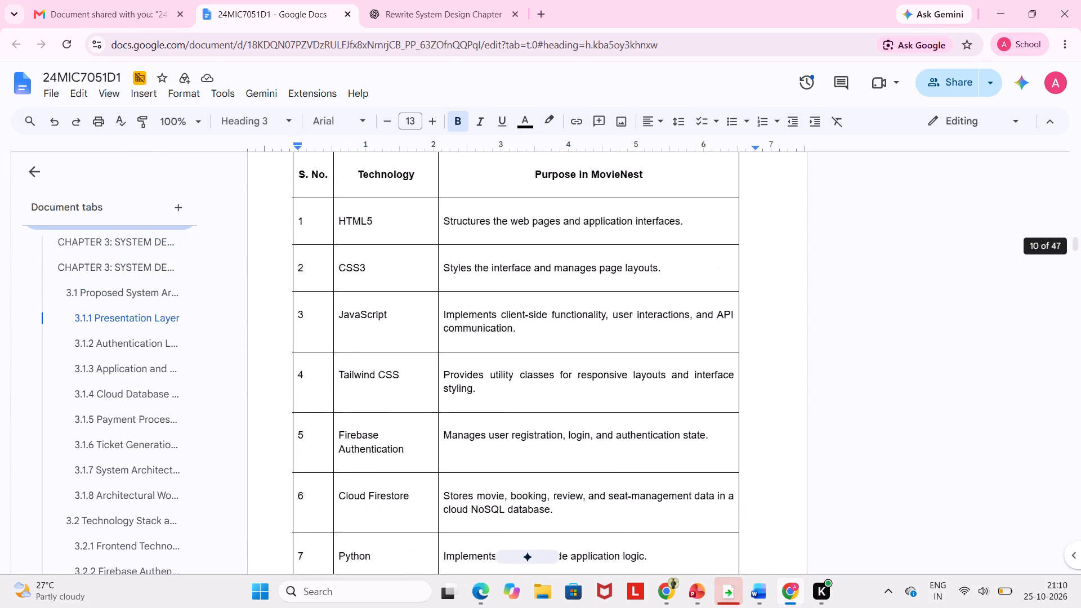
scroll(476, 247, up, 4)
scroll(476, 247, down, 6)
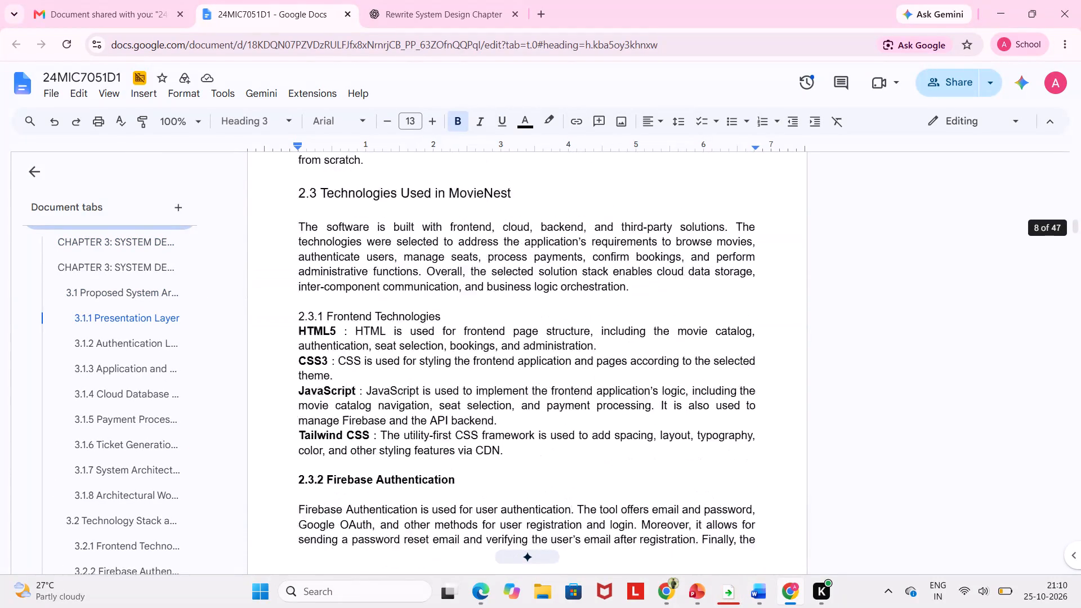
scroll(476, 247, down, 7)
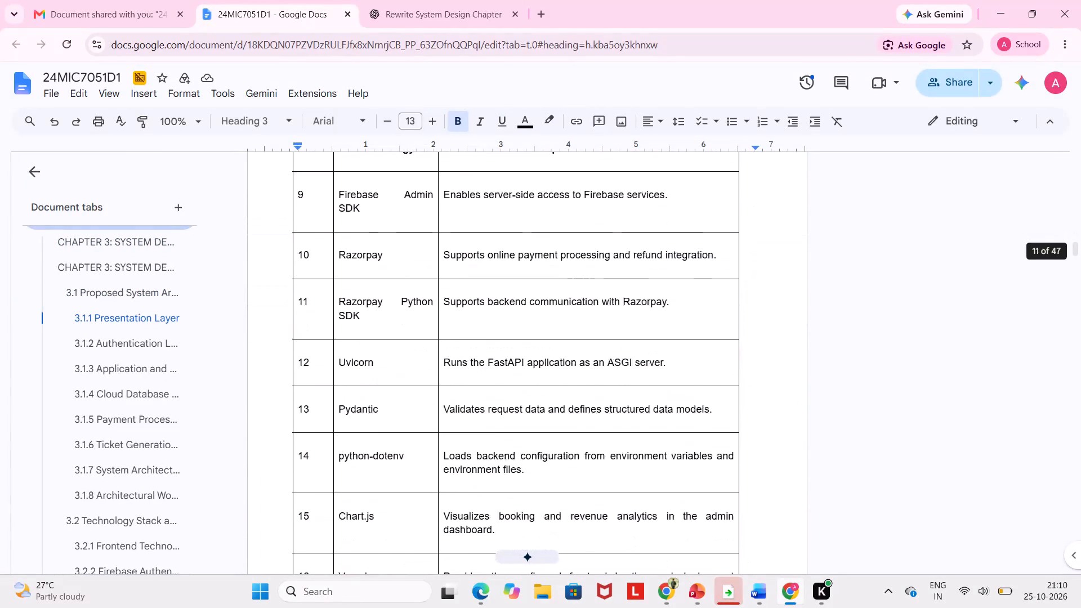
scroll(476, 247, down, 7)
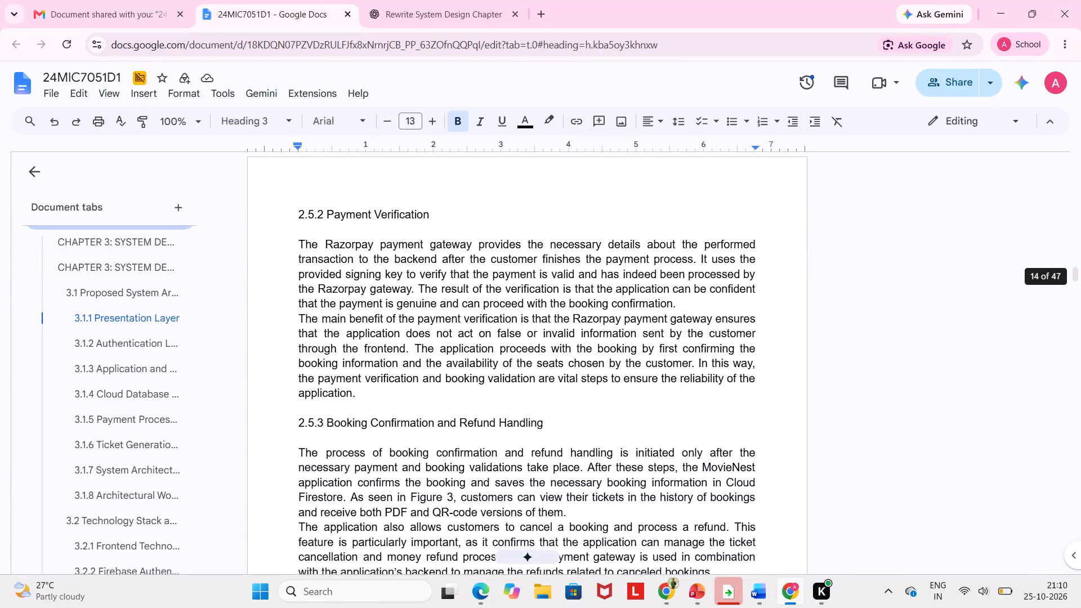
scroll(476, 247, down, 5)
scroll(476, 247, up, 1)
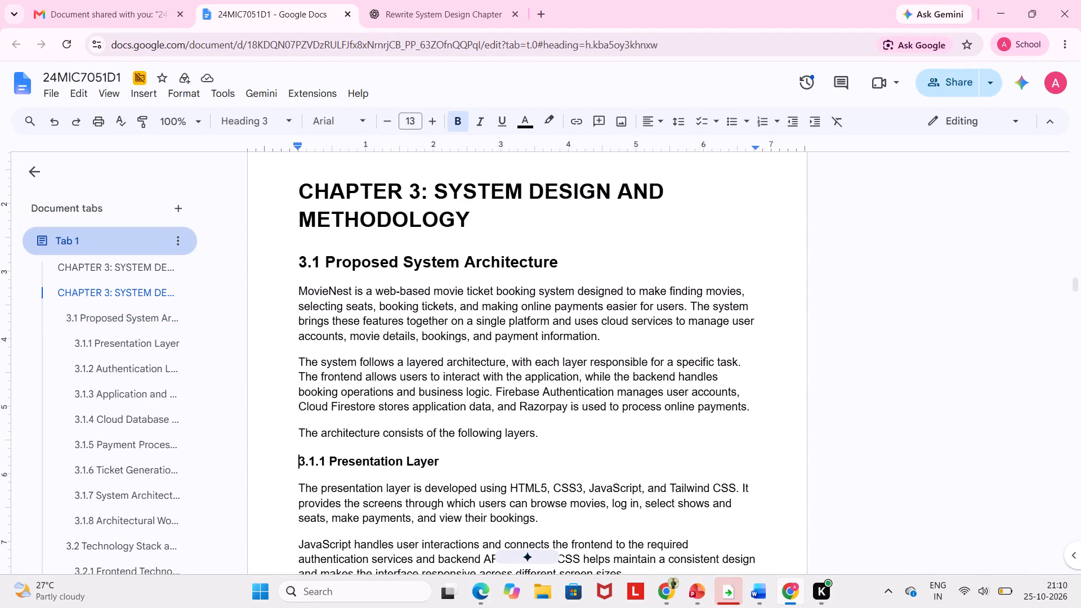
Reduce the font size of the "3.1 Proposed System Architecture" heading to 13.
drag(570, 263, 313, 254)
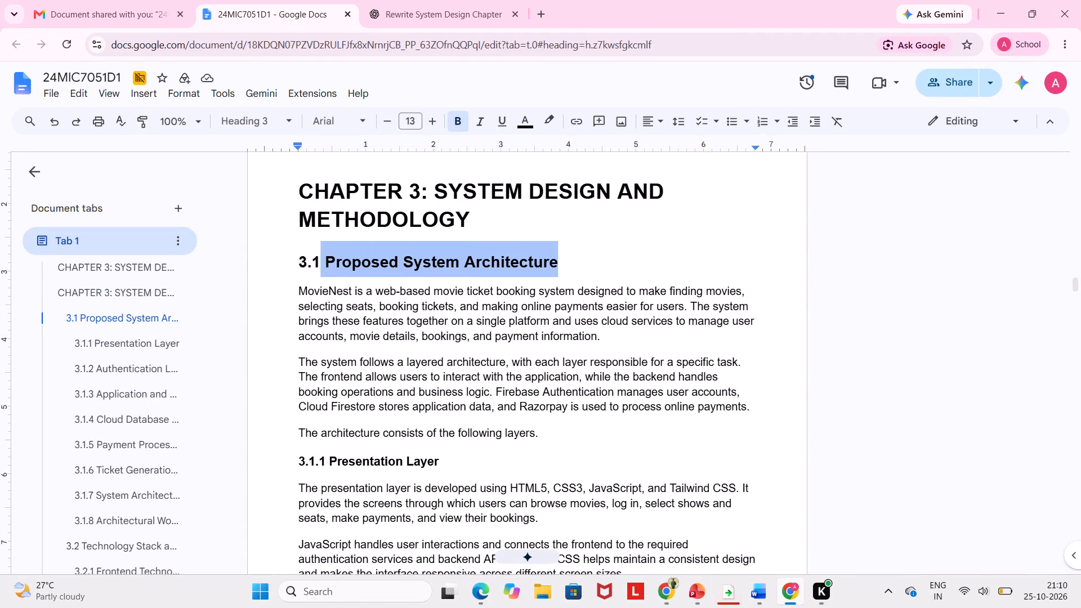
drag(313, 254, 292, 252)
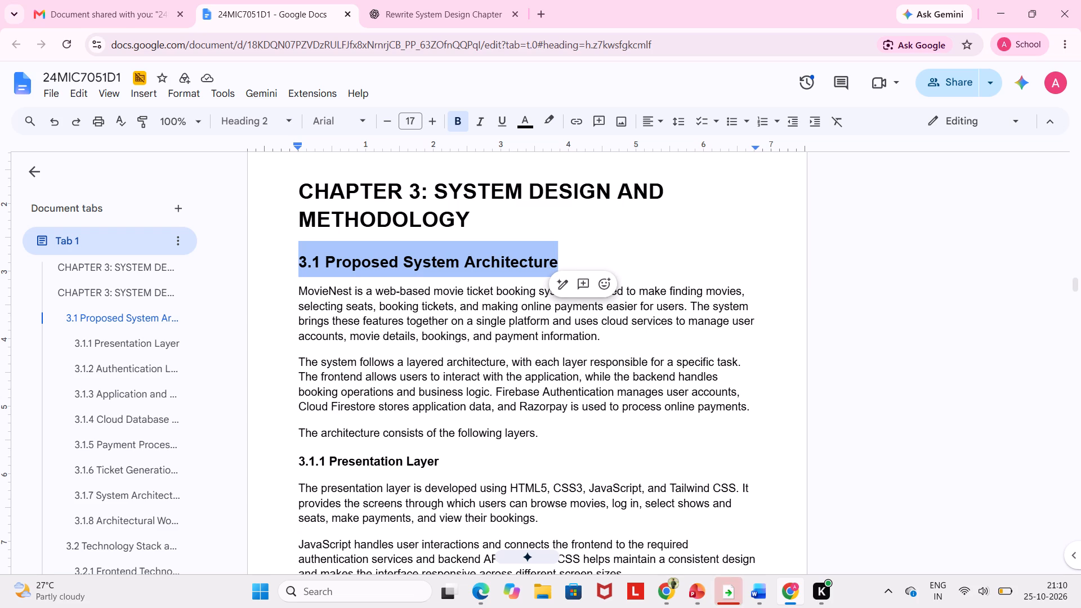
click(388, 123)
double_click(388, 123)
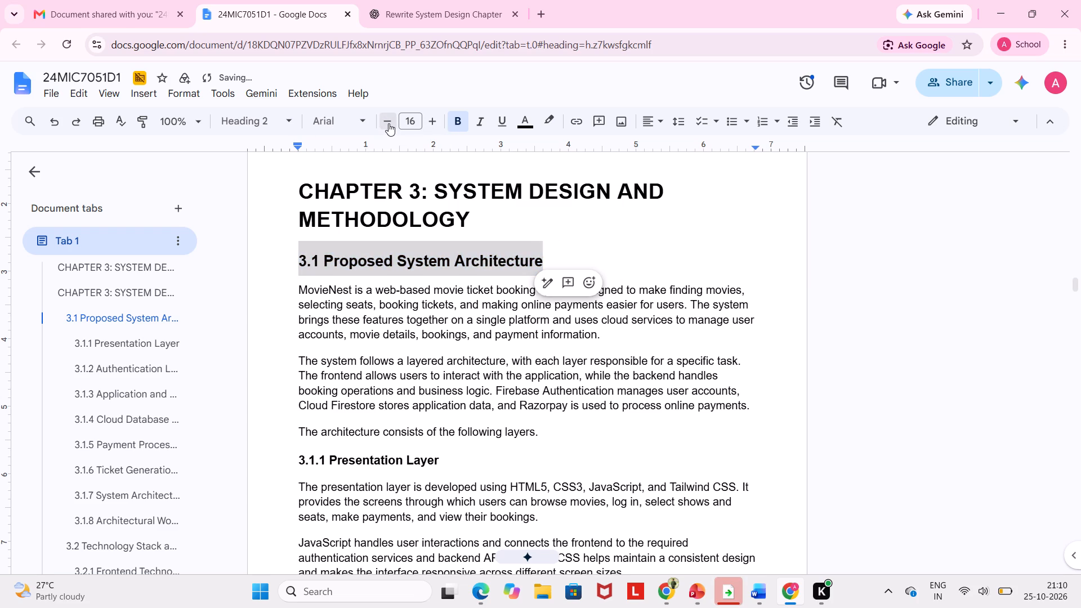
click(388, 123)
click(388, 123)
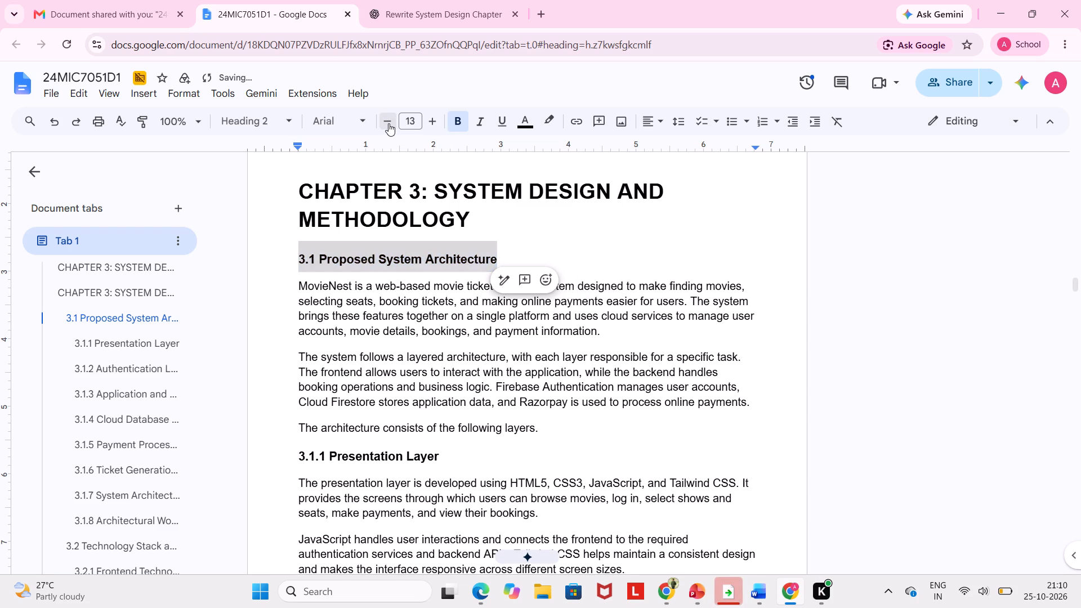
Check the font size and bold formatting of the "2.3.6 Razorpay Payment Gateway" heading in Chapter 2.
click(425, 120)
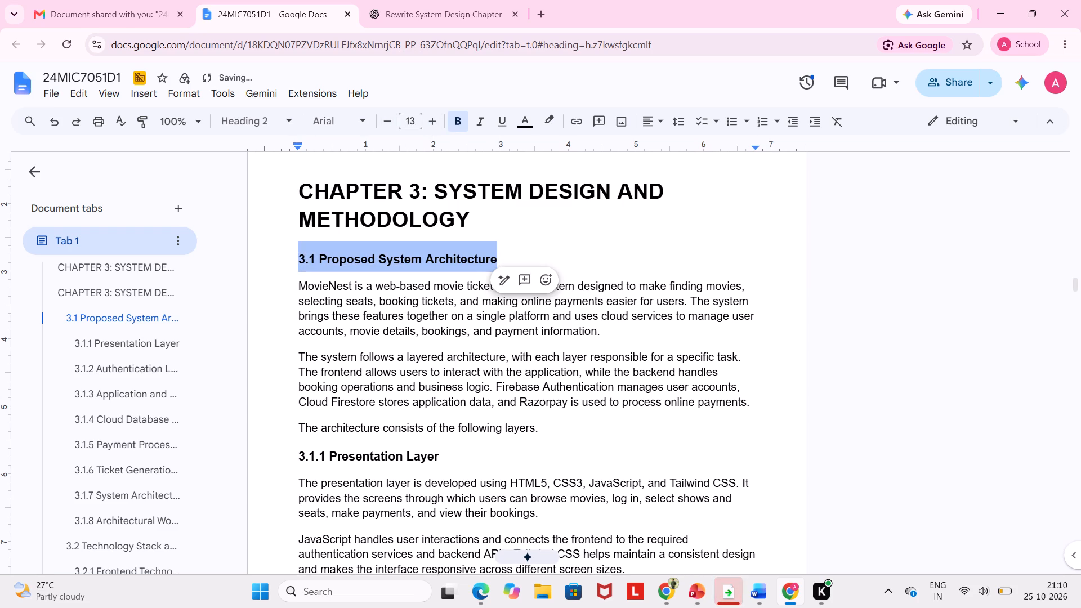
click(422, 298)
scroll(422, 298, up, 14)
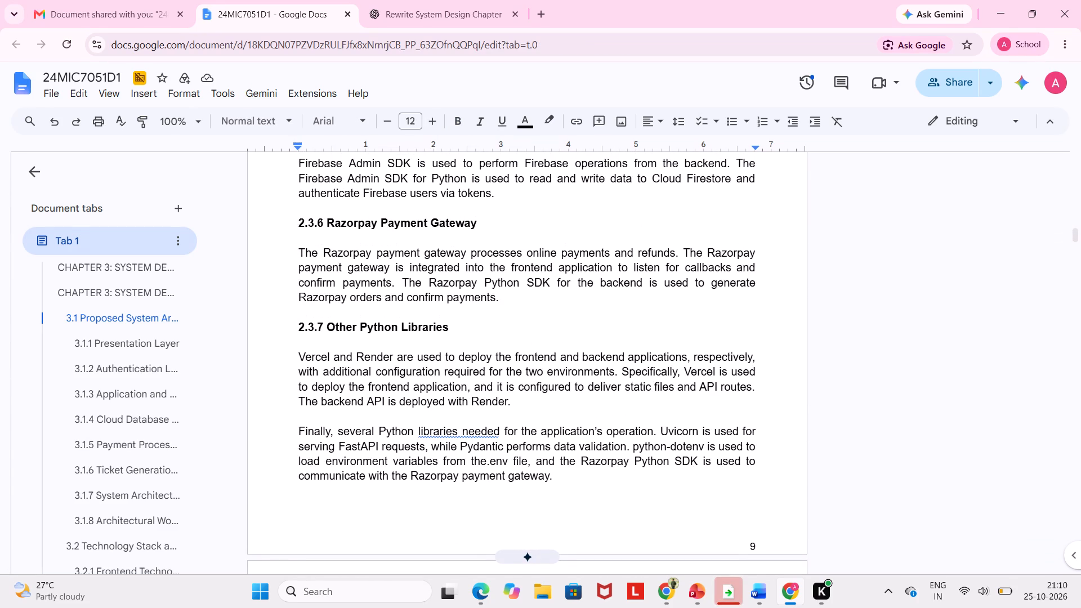
drag(489, 226, 315, 222)
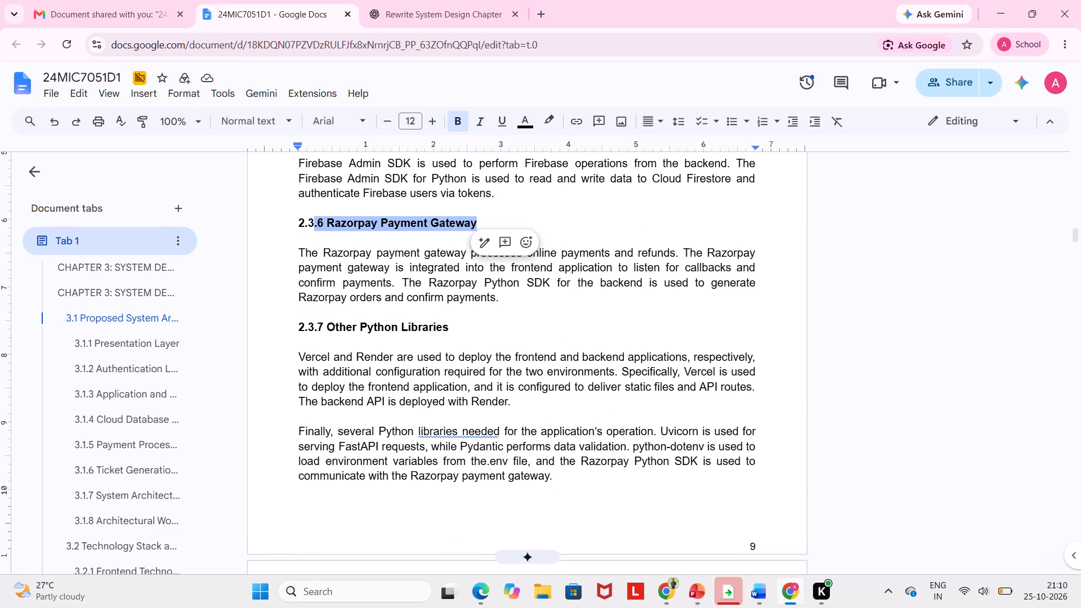
click(488, 220)
drag(488, 220, 350, 224)
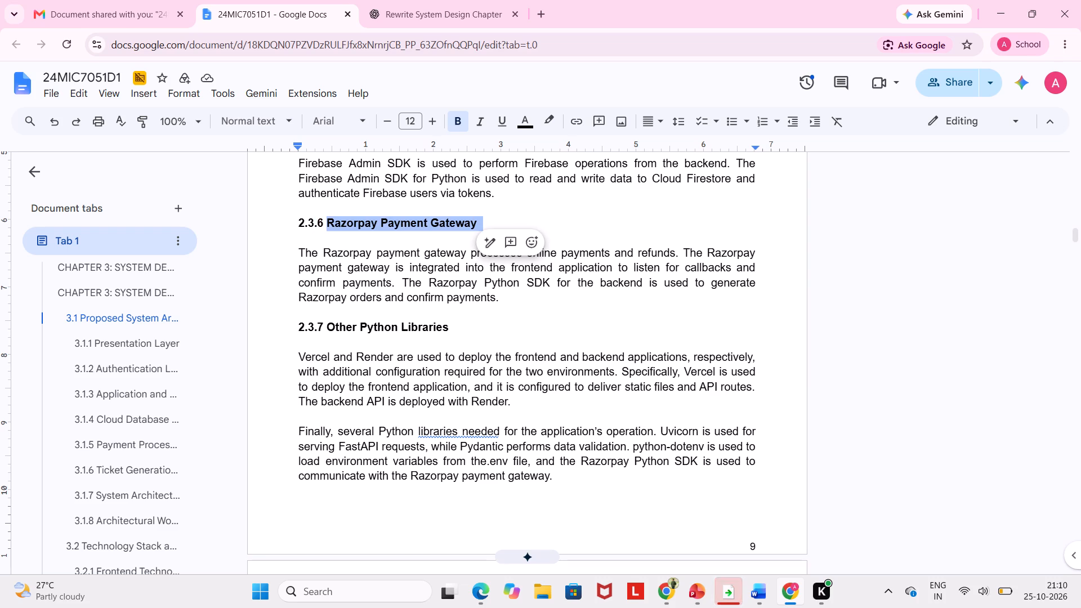
drag(350, 224, 271, 223)
click(409, 278)
drag(409, 278, 512, 292)
click(271, 321)
Delete the oversized duplicate "CHAPTER 3: SYSTEM DESIGN AND METHODOLOGY" title and the empty line left above section 3.1.
scroll(271, 321, down, 4)
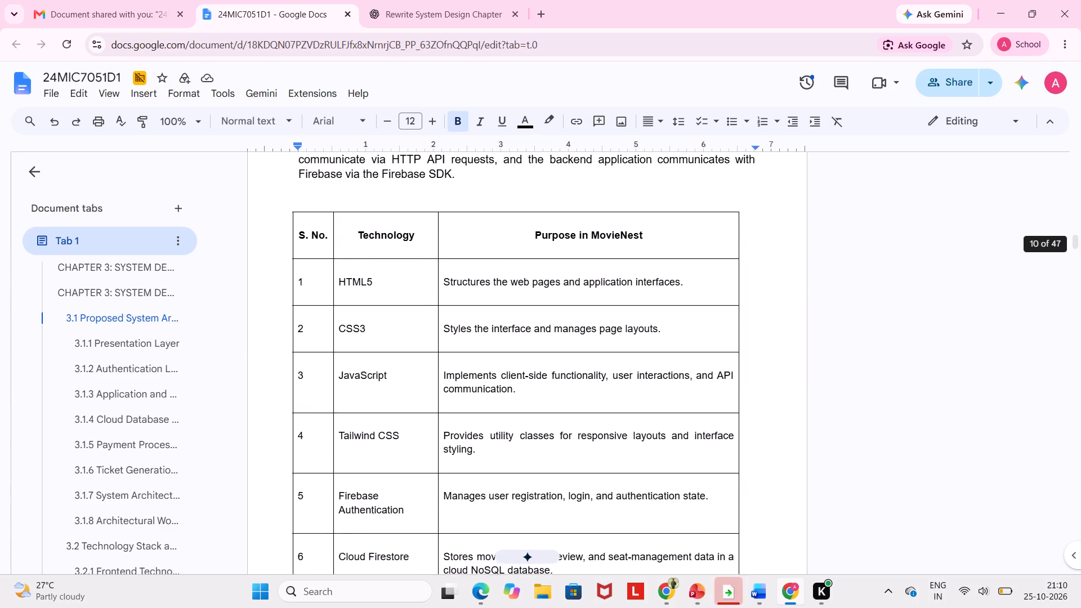
scroll(271, 321, down, 9)
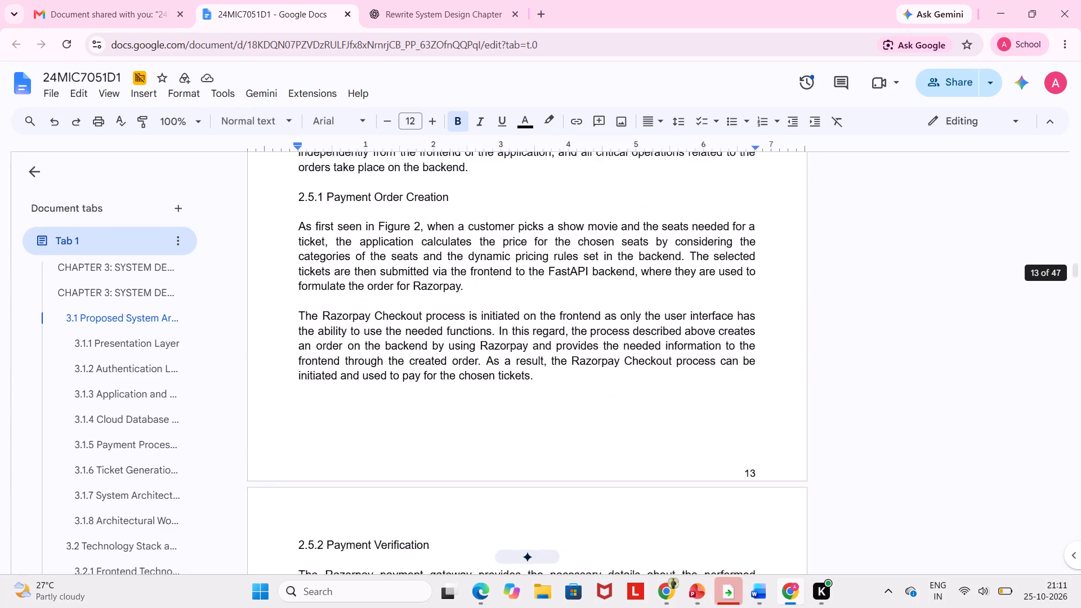
scroll(271, 321, down, 4)
scroll(271, 321, up, 1)
scroll(271, 321, down, 1)
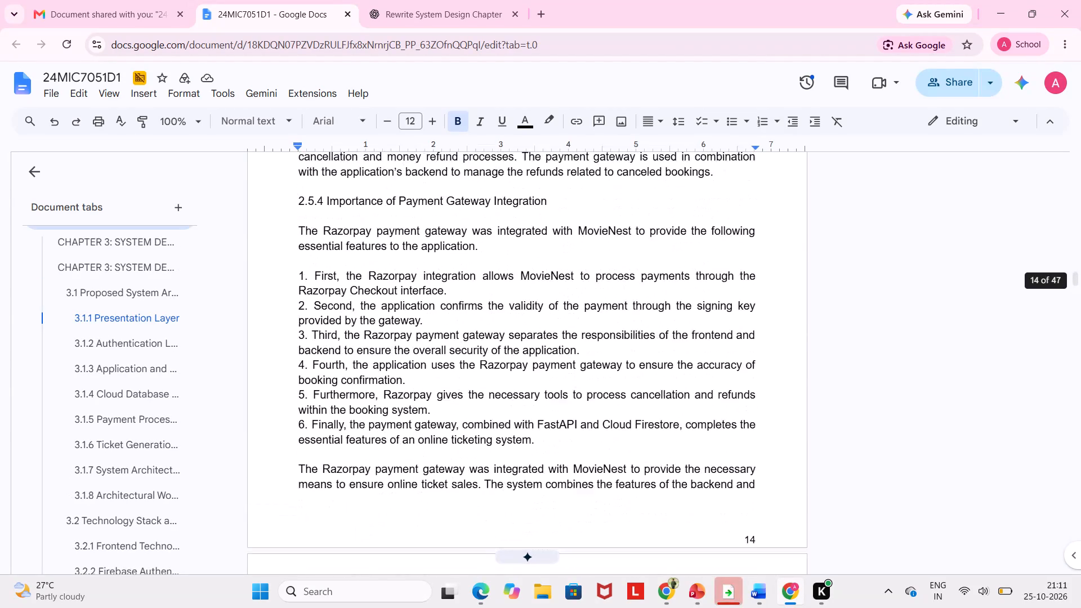
scroll(271, 321, down, 3)
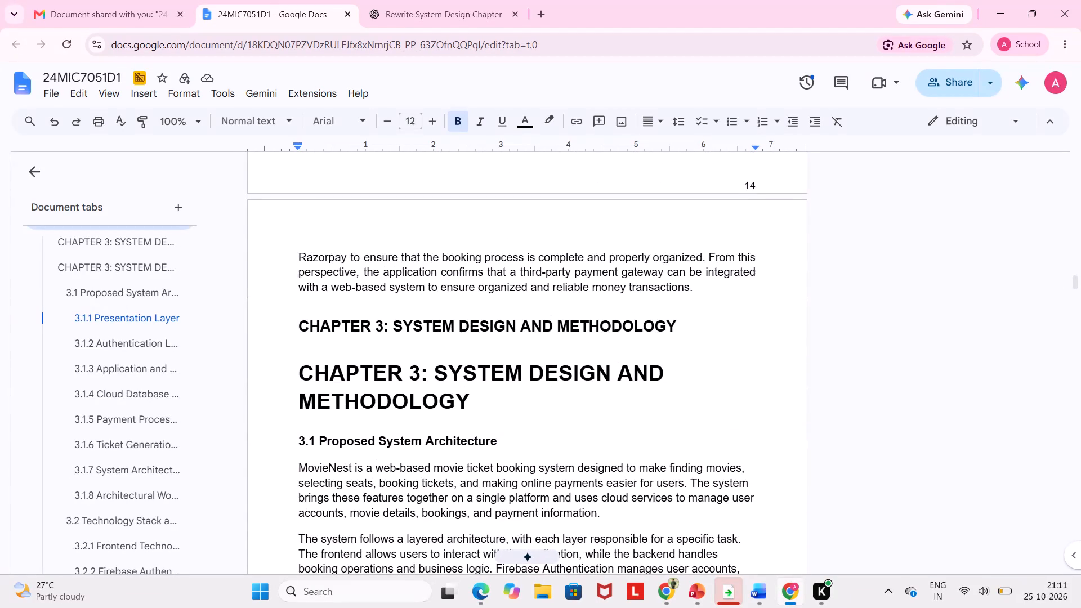
scroll(531, 427, down, 2)
scroll(531, 427, up, 1)
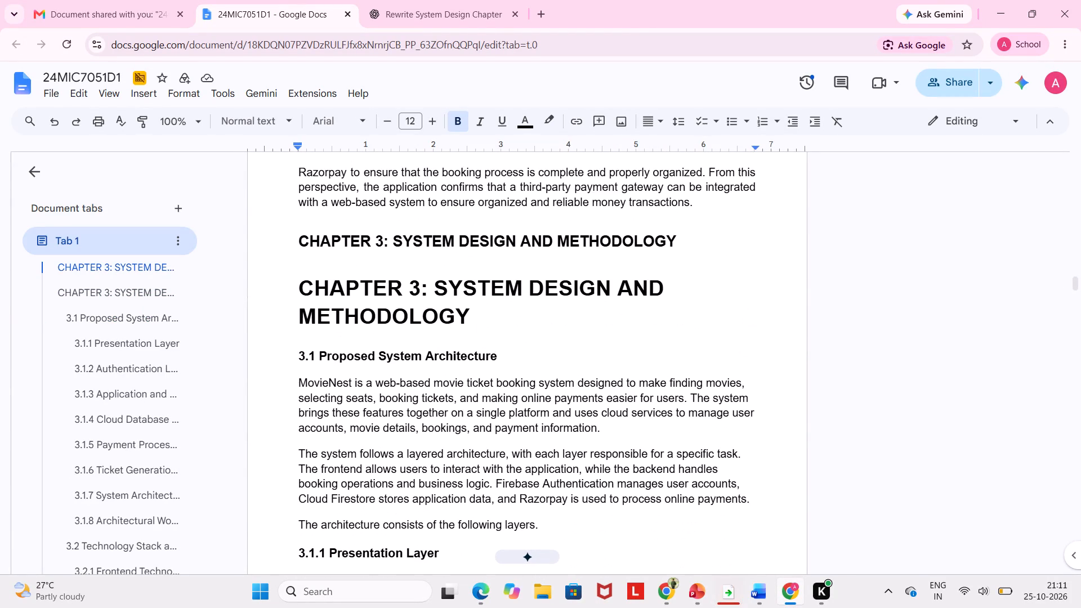
click(490, 326)
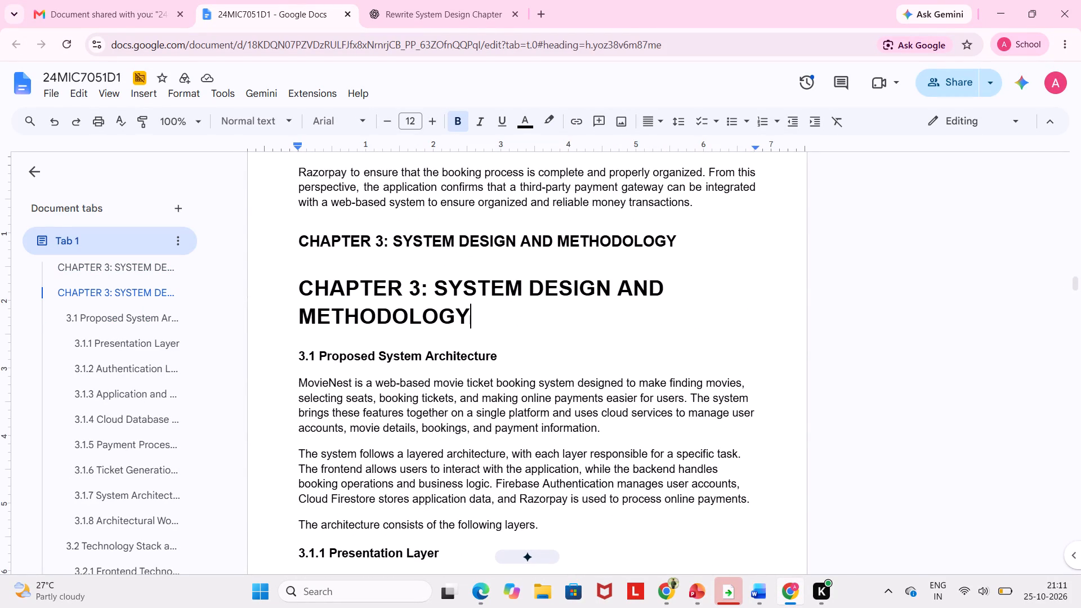
drag(491, 318, 277, 263)
key(BackSpace)
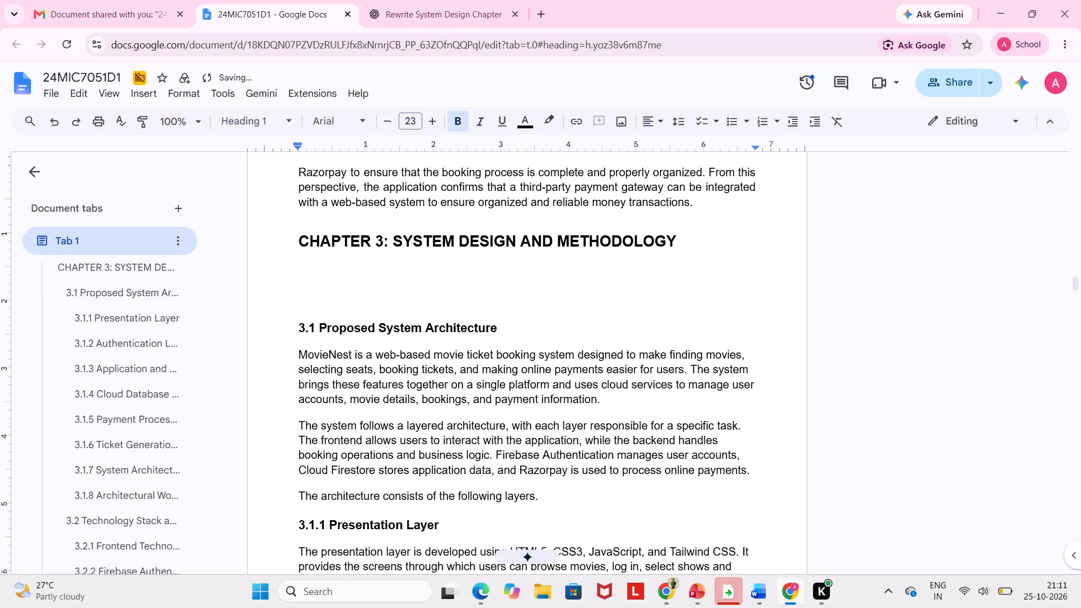
key(BackSpace)
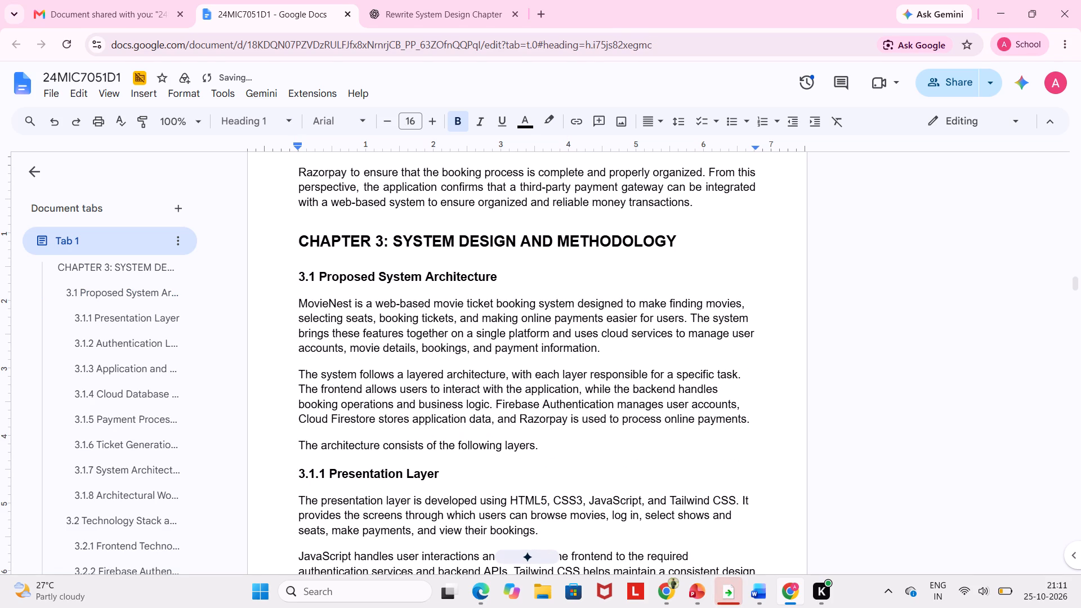
Set the "3.1 Proposed System Architecture" heading to font size 12 and remove its bold formatting.
drag(589, 265, 335, 269)
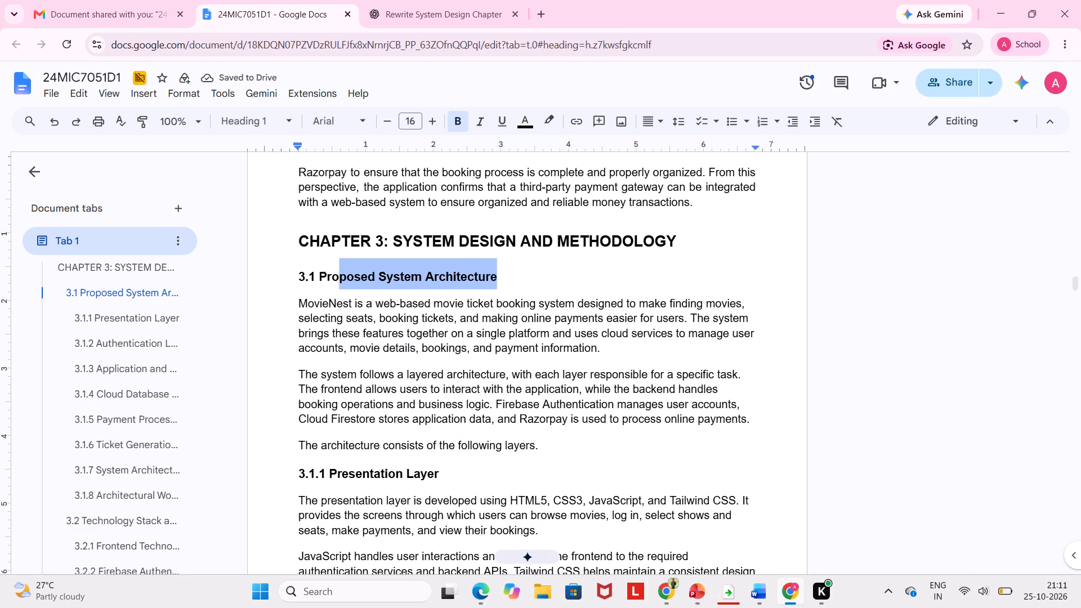
drag(335, 269, 297, 267)
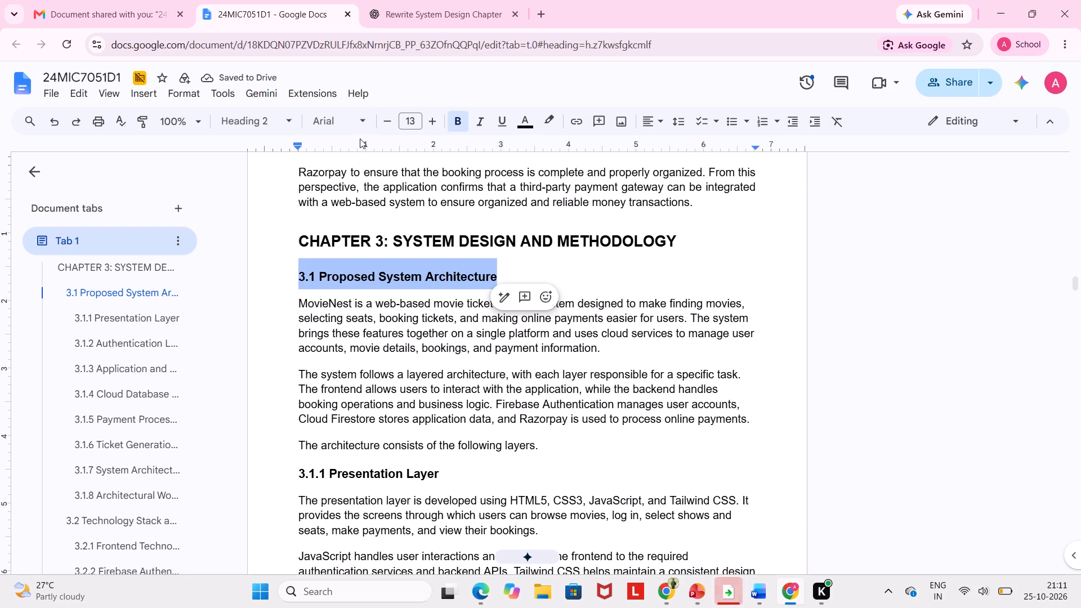
click(387, 117)
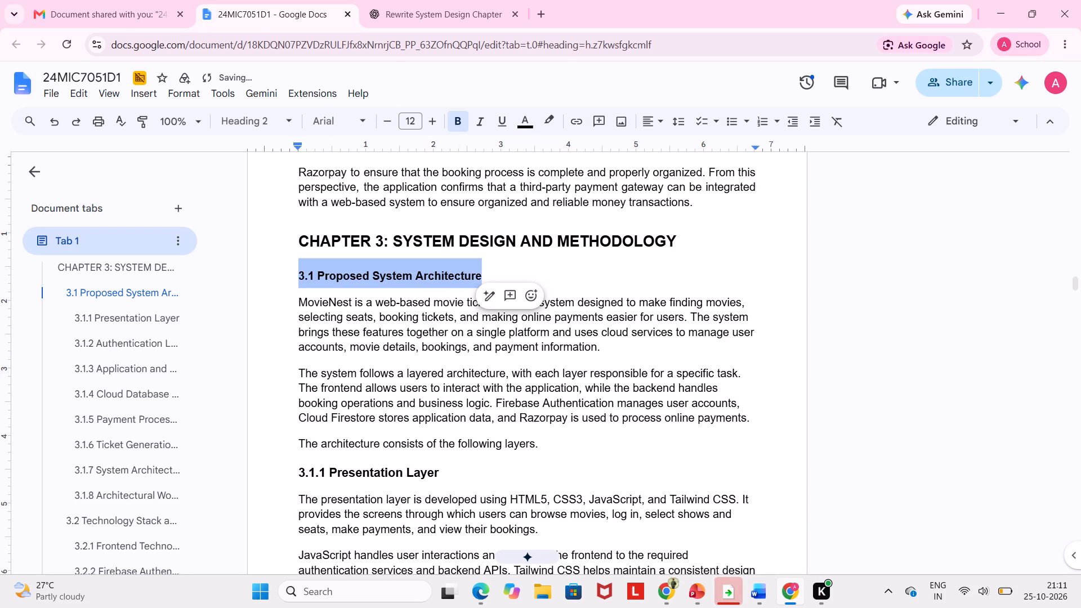
click(461, 125)
click(392, 418)
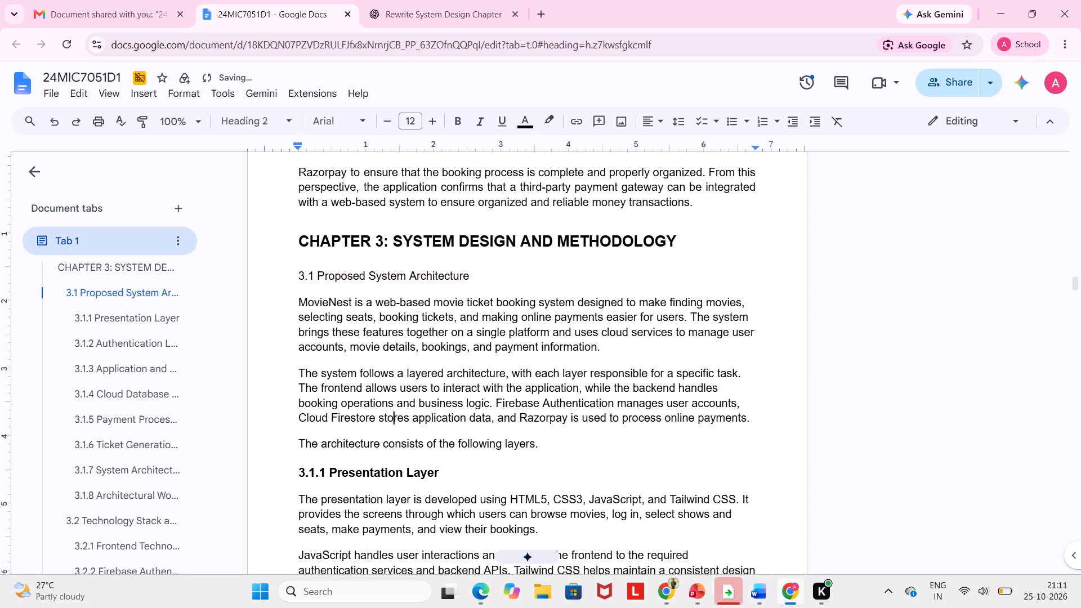
Make the words "Proposed System Architecture" in the 3.1 heading bold again.
click(455, 124)
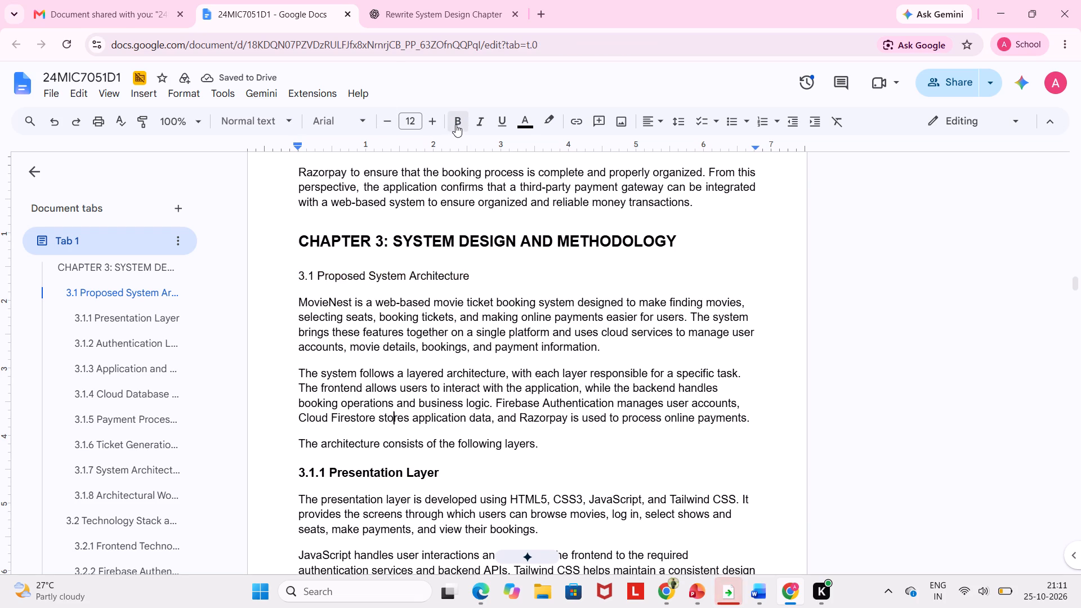
click(455, 124)
click(455, 124)
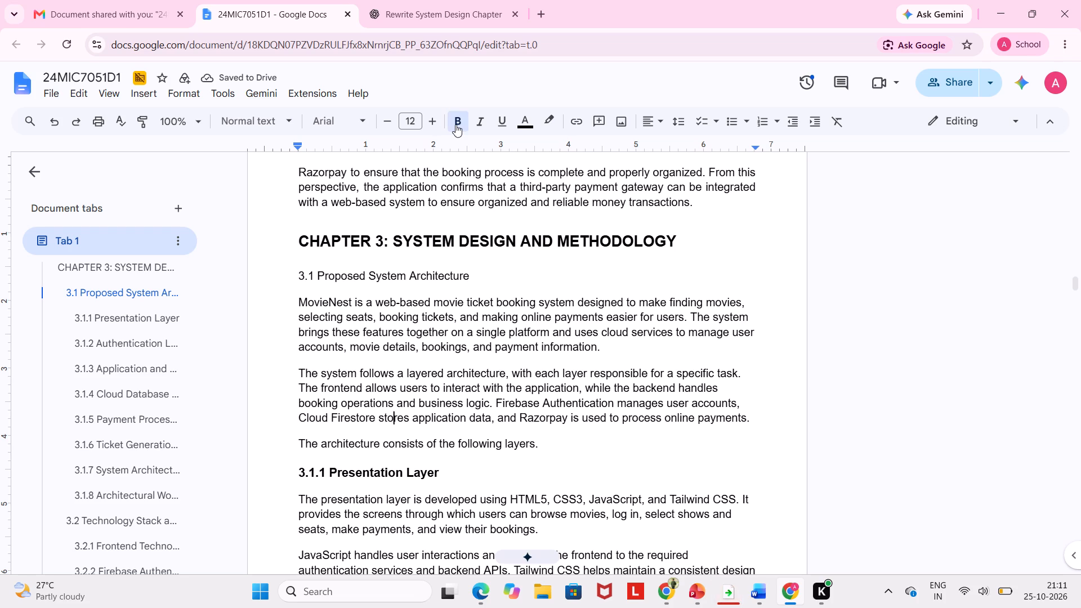
click(455, 124)
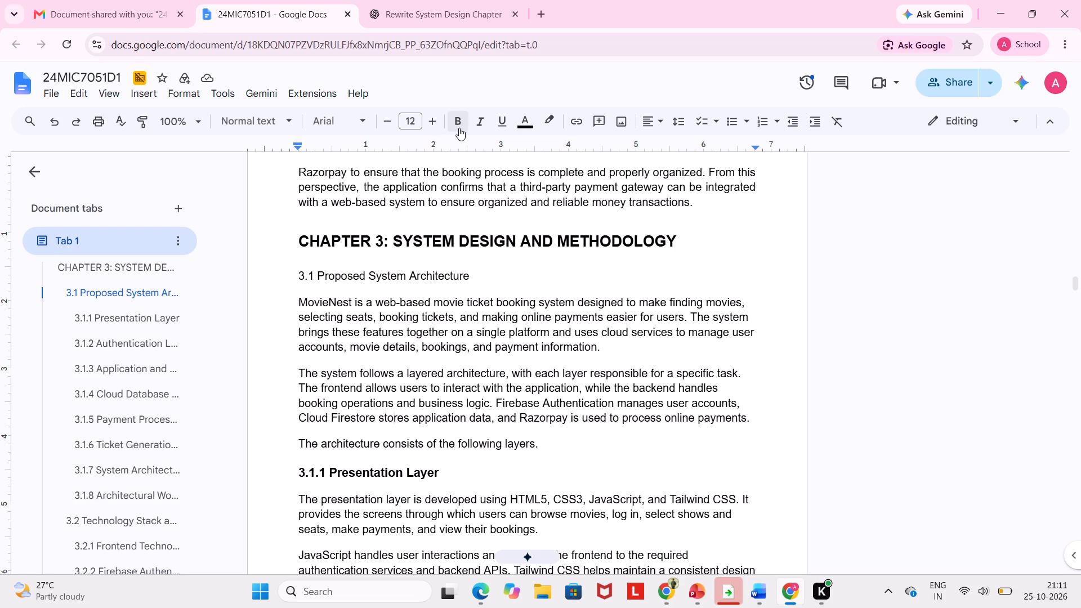
click(459, 128)
drag(472, 278, 435, 270)
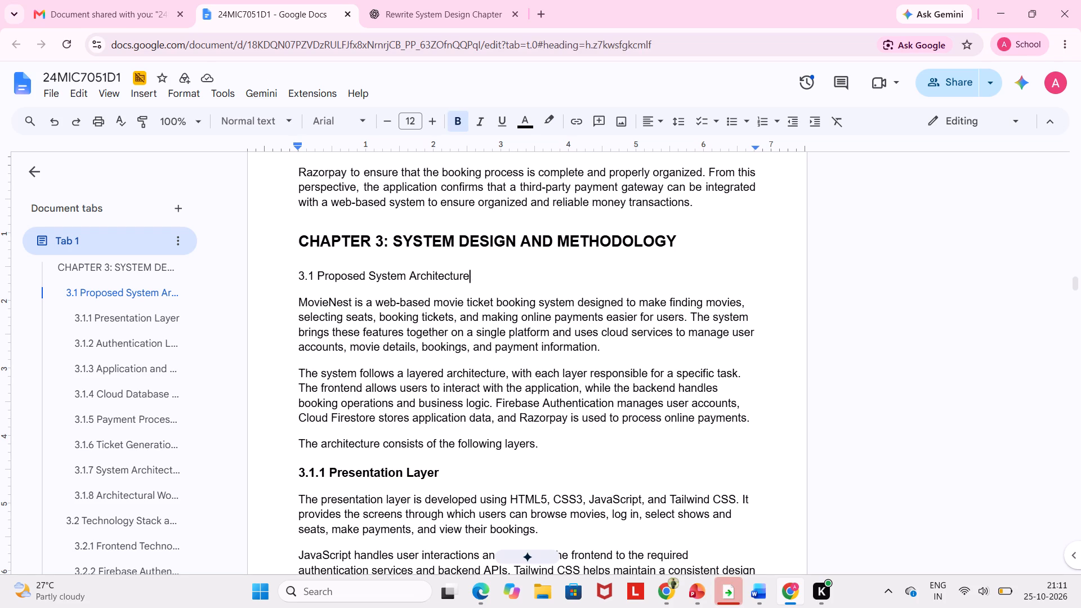
drag(435, 270, 314, 263)
click(450, 121)
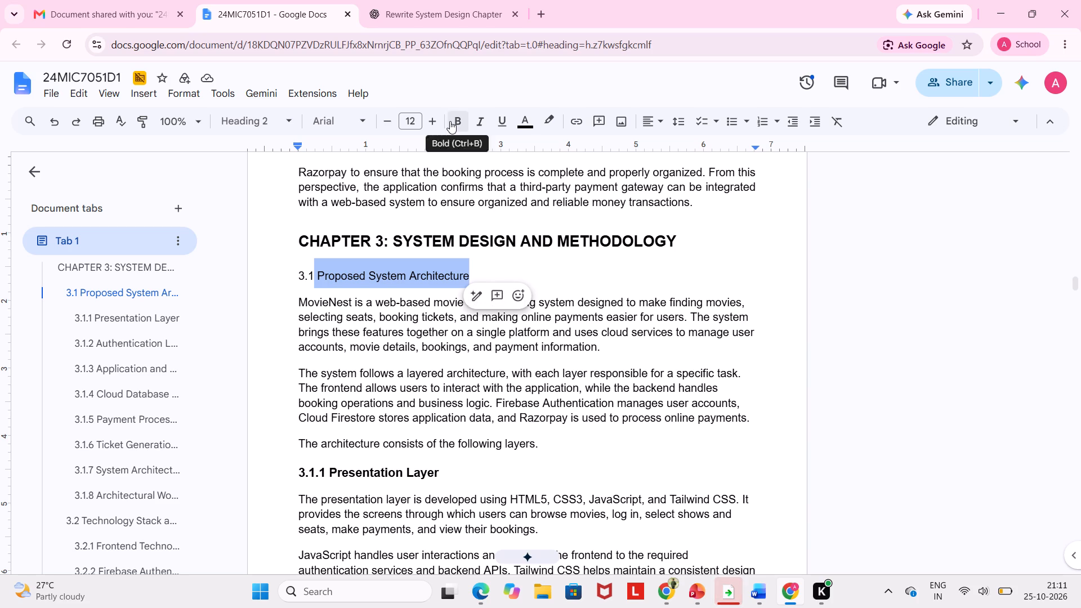
click(450, 121)
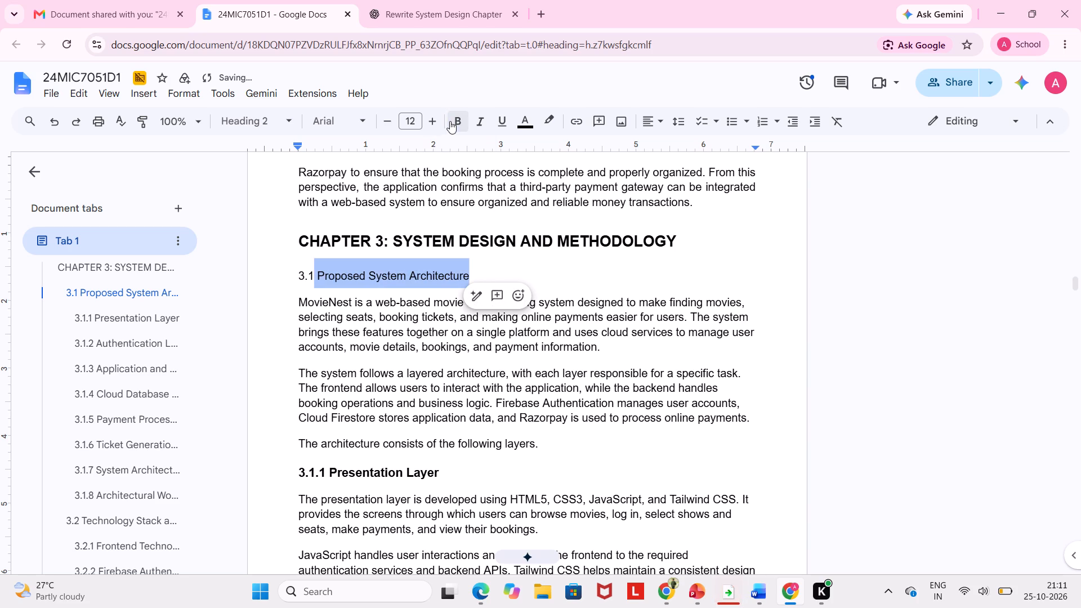
click(450, 121)
Examine how the section and subsection headings in Chapter 2, from 2.3 to 2.5, are formatted.
scroll(369, 300, up, 5)
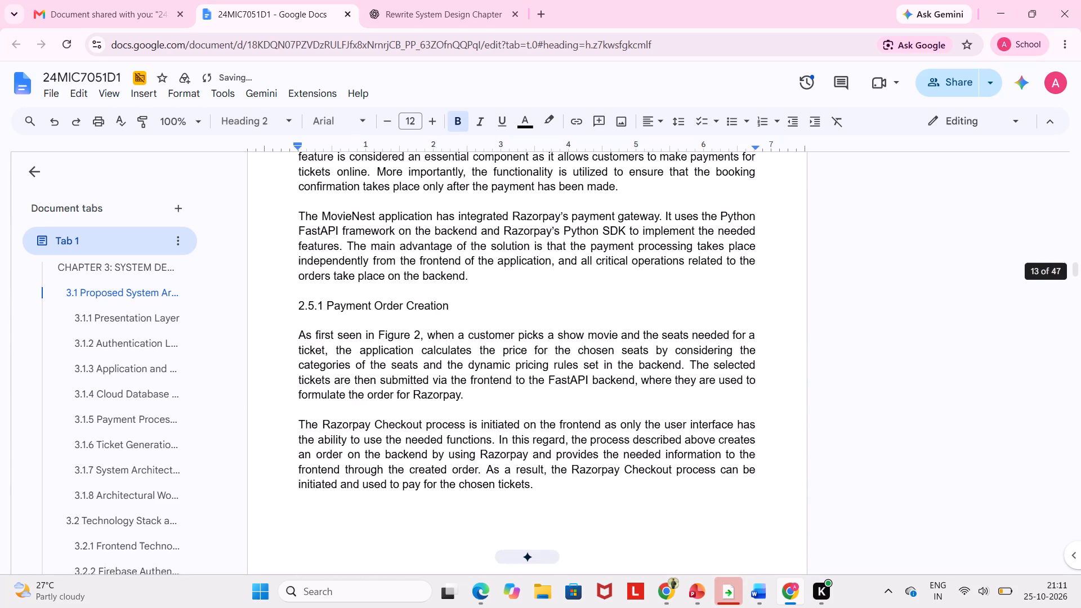
scroll(369, 300, up, 6)
scroll(369, 300, down, 1)
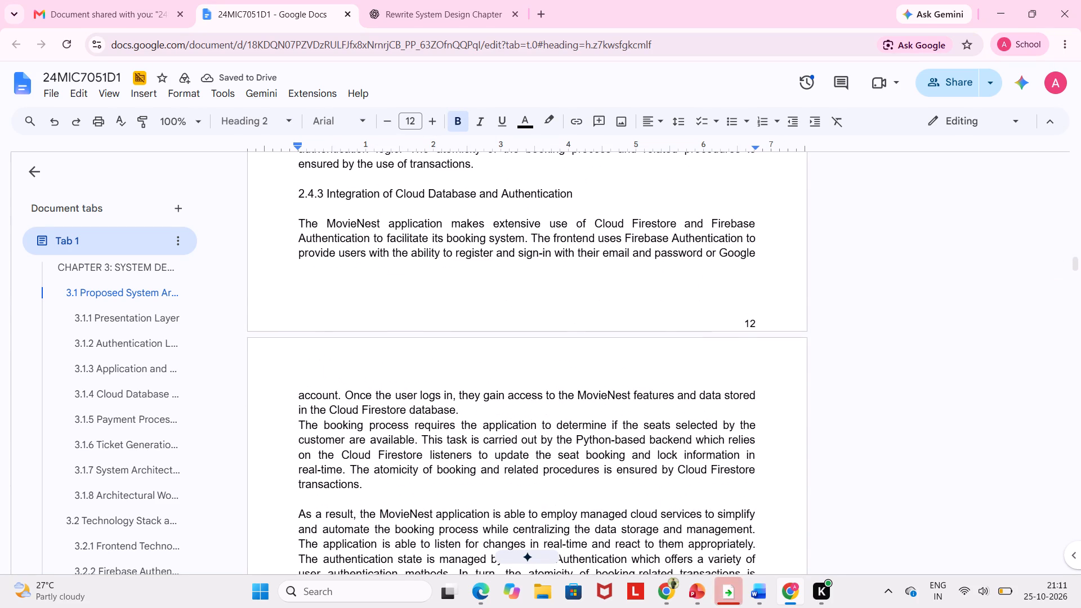
scroll(369, 300, down, 1)
scroll(369, 300, up, 6)
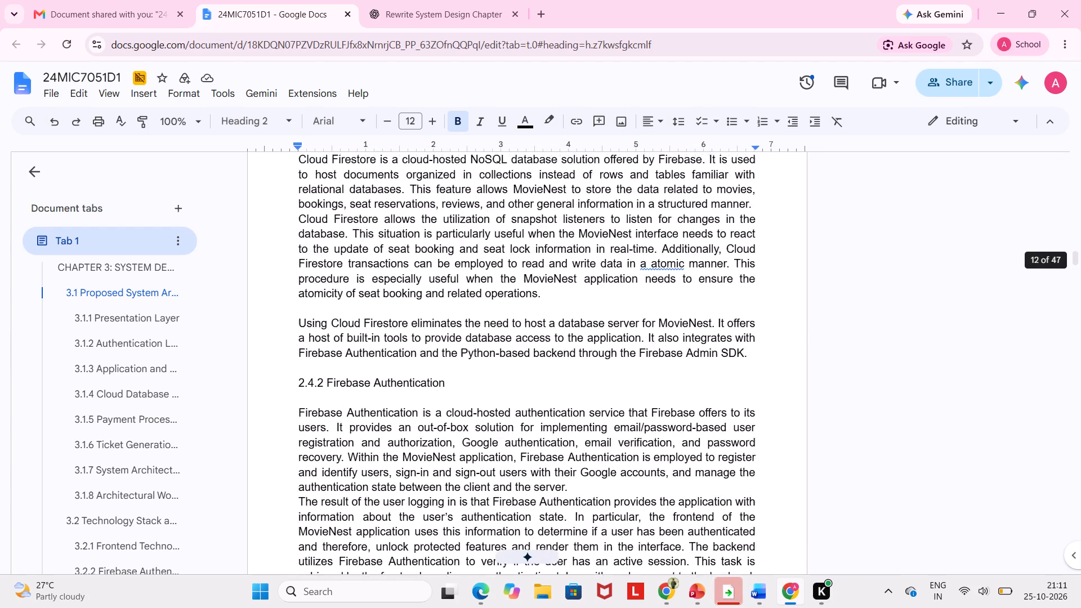
scroll(369, 300, up, 5)
scroll(369, 300, down, 1)
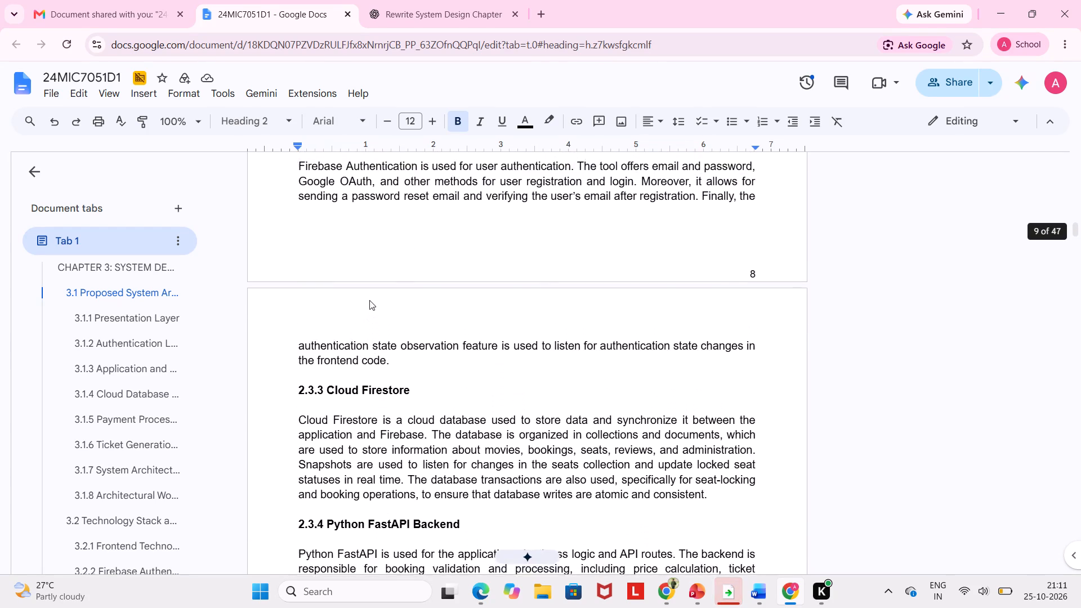
scroll(369, 300, down, 1)
scroll(369, 300, up, 1)
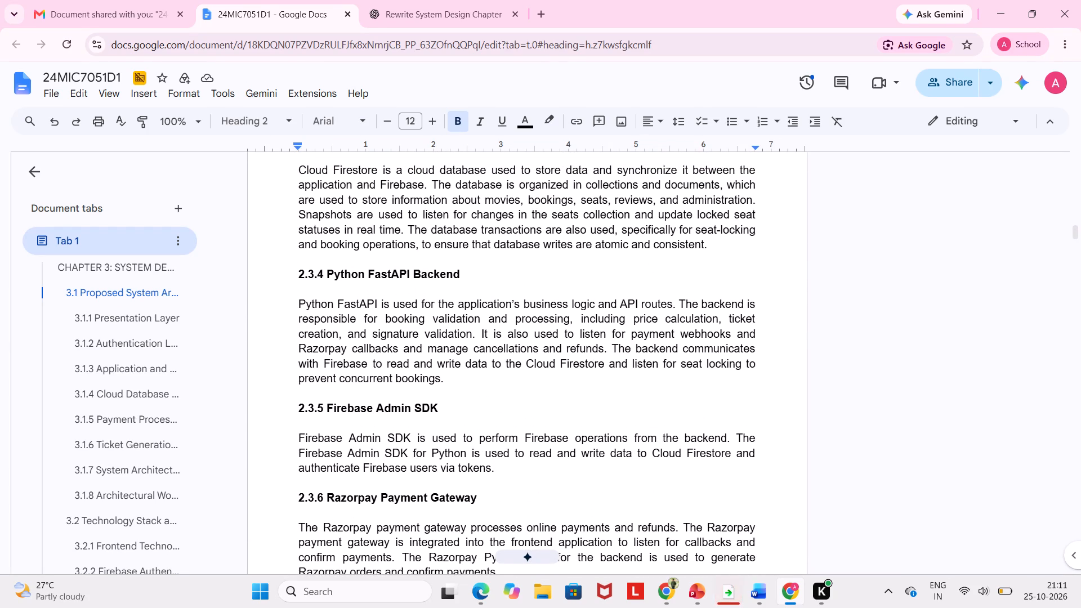
scroll(369, 300, down, 7)
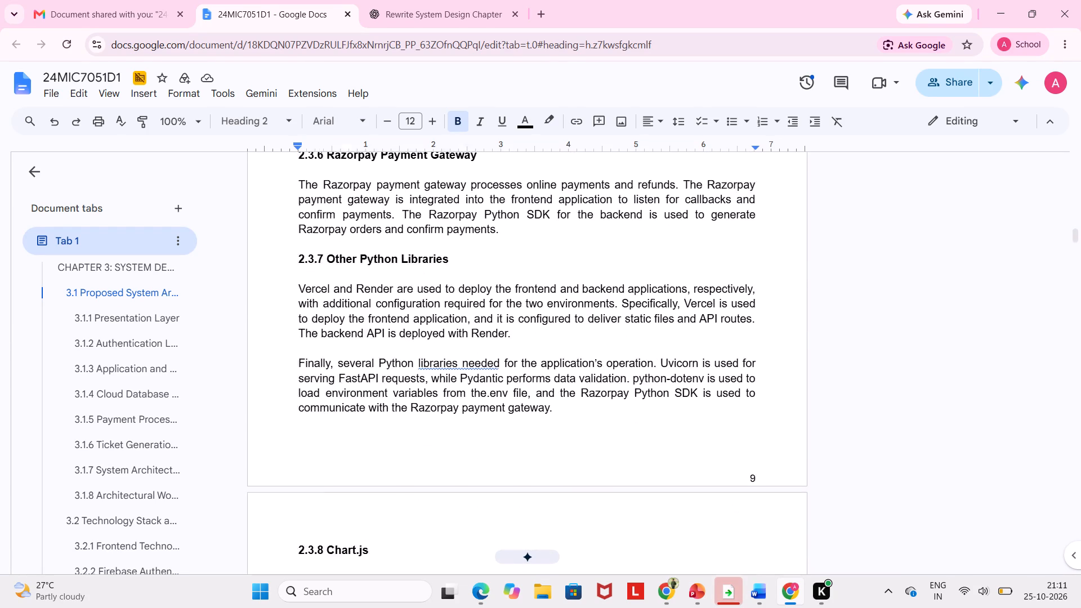
scroll(369, 300, down, 14)
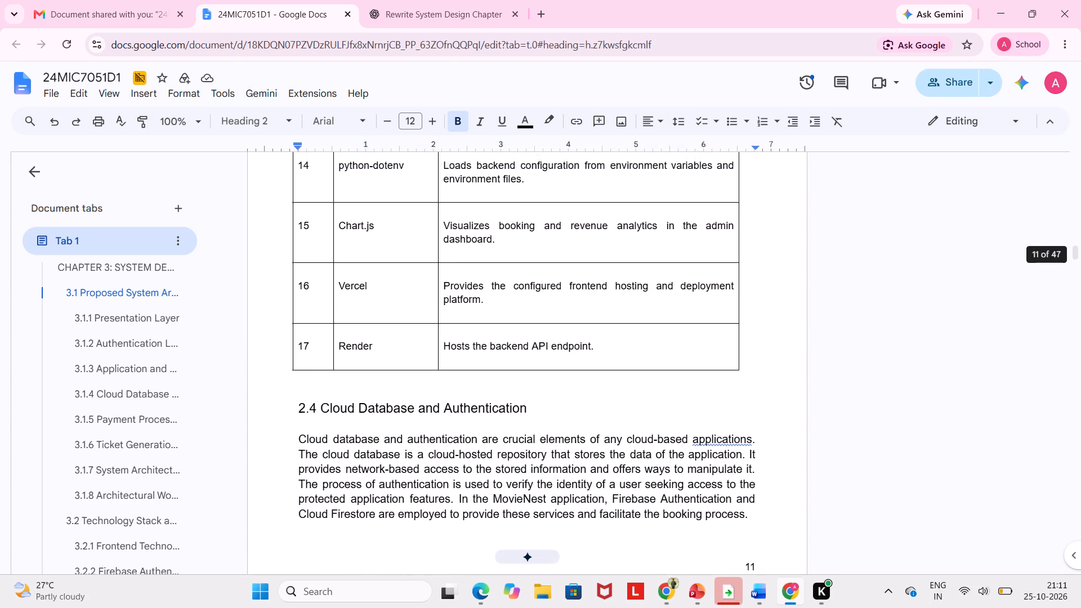
scroll(369, 300, down, 14)
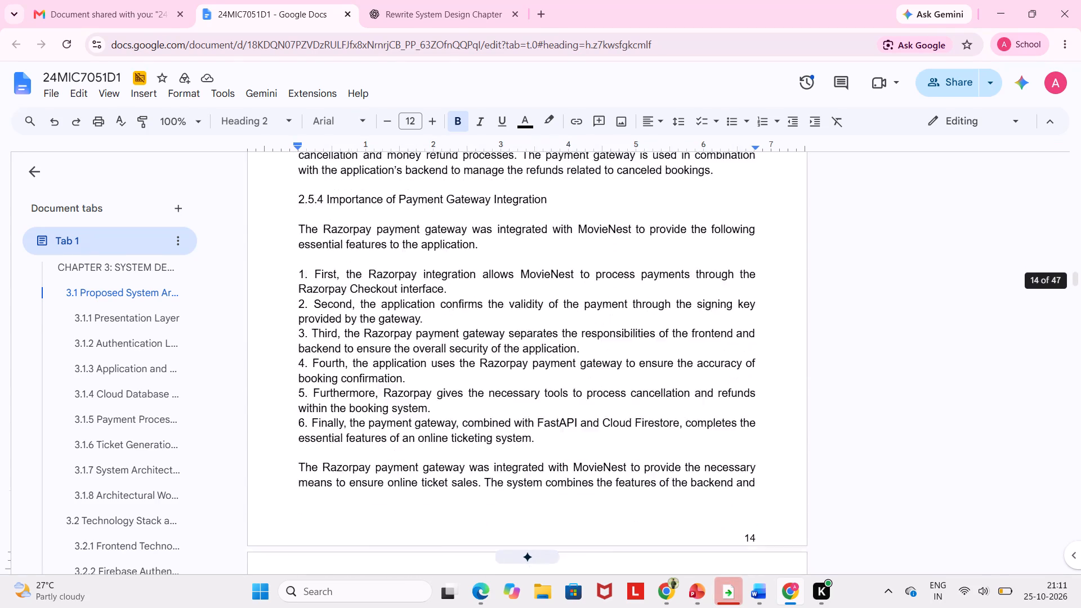
Look through the Chapter 4 and 5 headings and check the font size of the "CHAPTER 4: SYSTEM IMPLEMENTATION" title.
scroll(369, 300, down, 15)
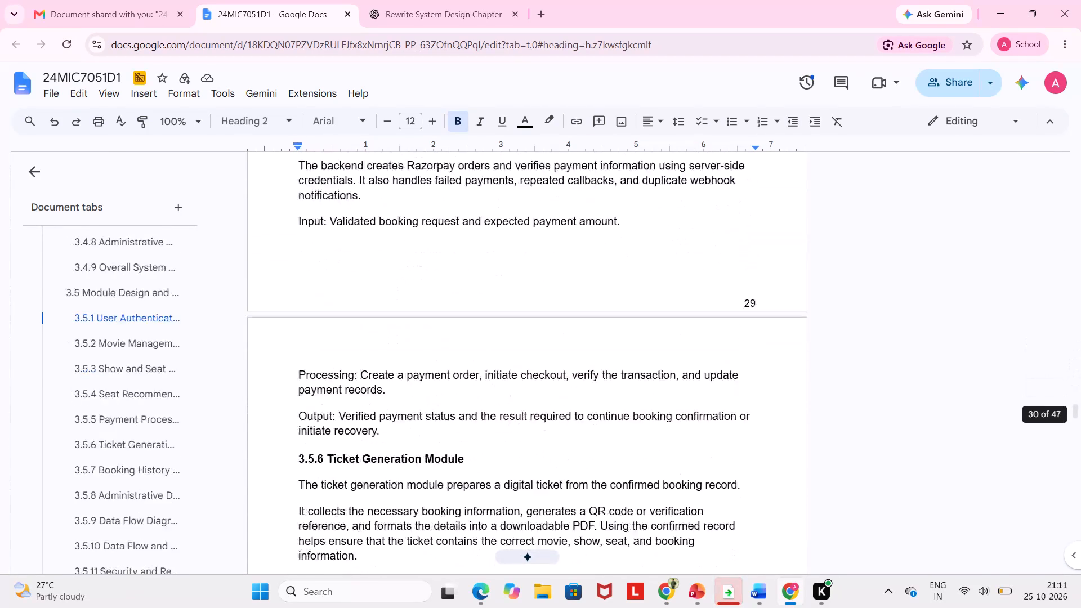
scroll(369, 300, down, 9)
scroll(369, 300, up, 1)
scroll(369, 300, down, 2)
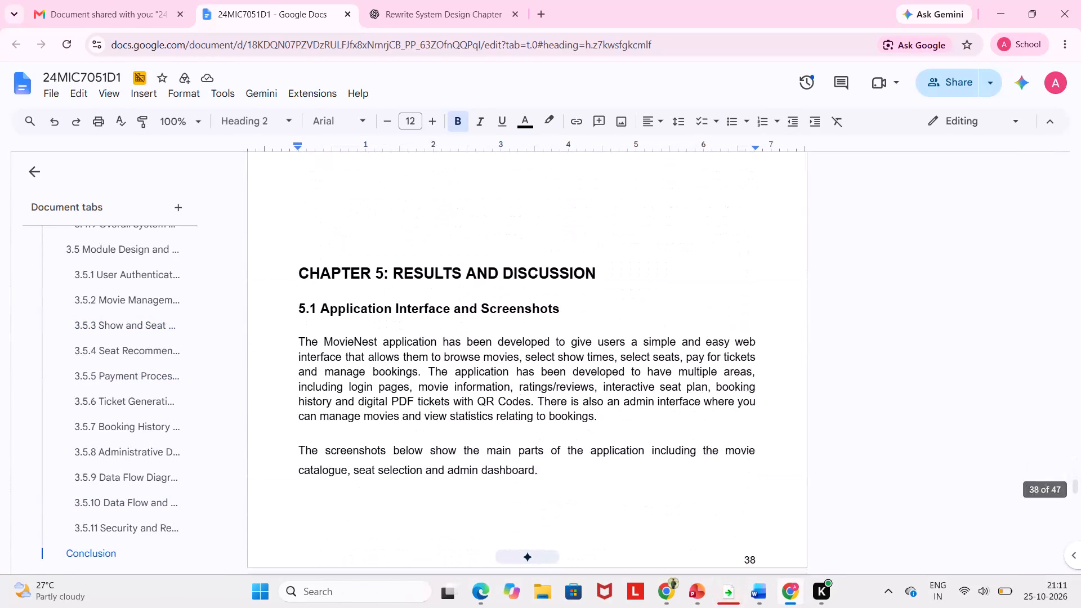
scroll(369, 300, down, 5)
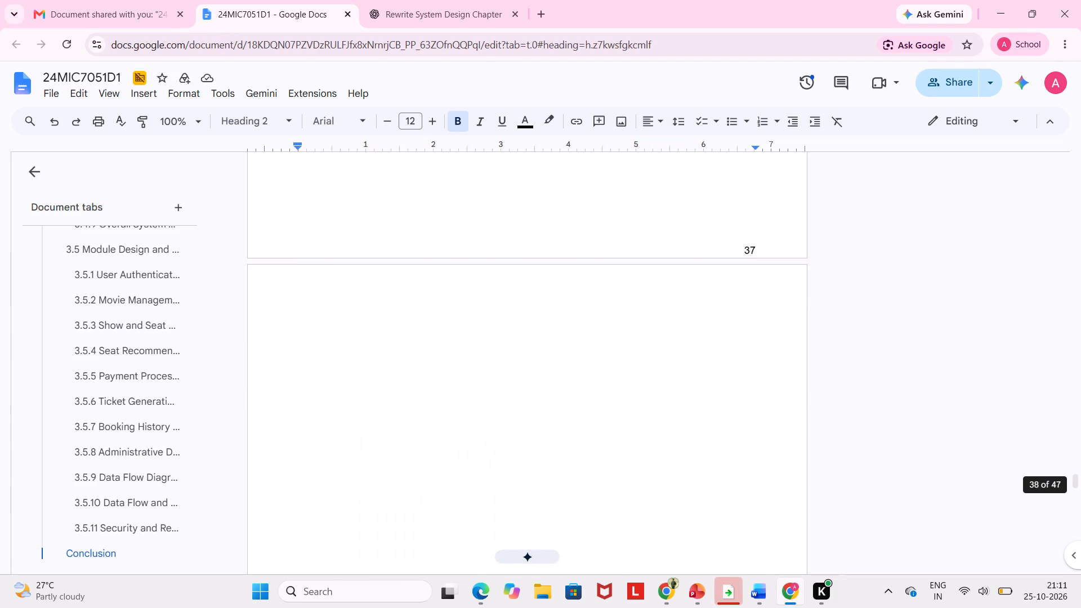
scroll(369, 300, up, 5)
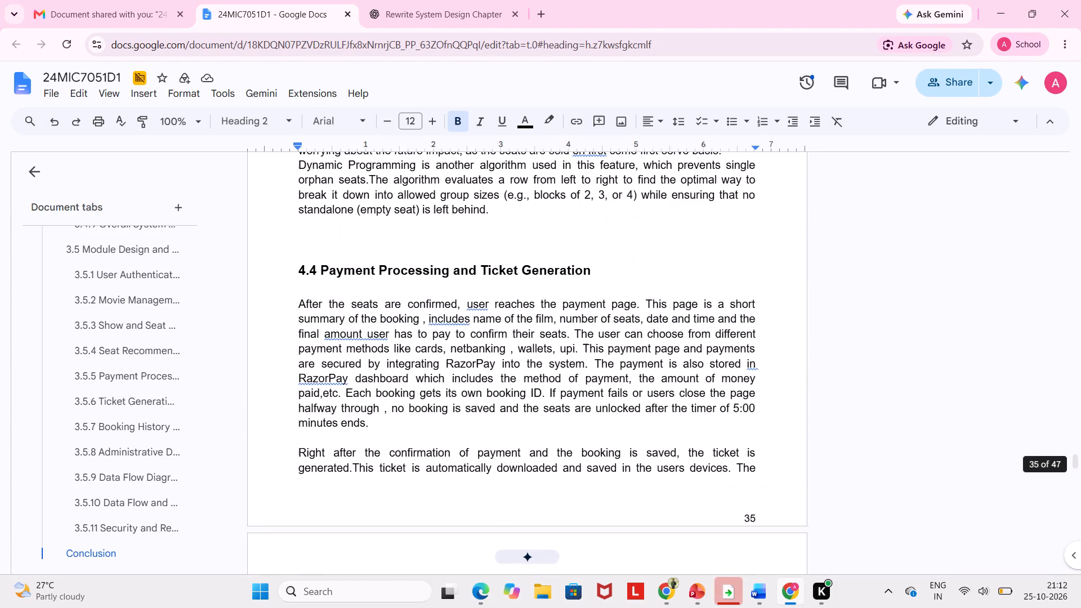
scroll(369, 300, up, 6)
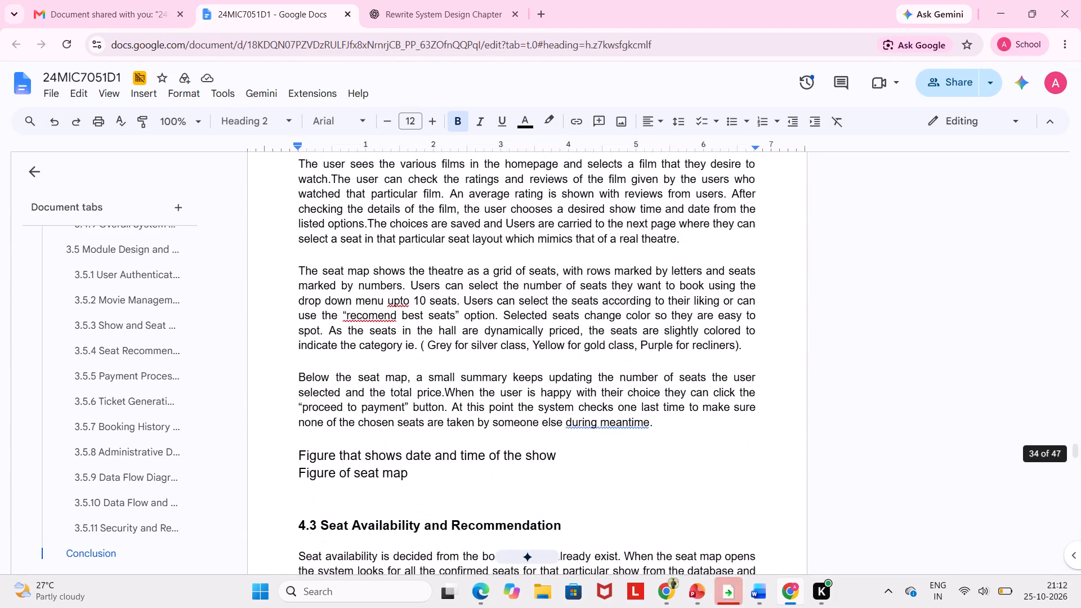
scroll(369, 300, up, 5)
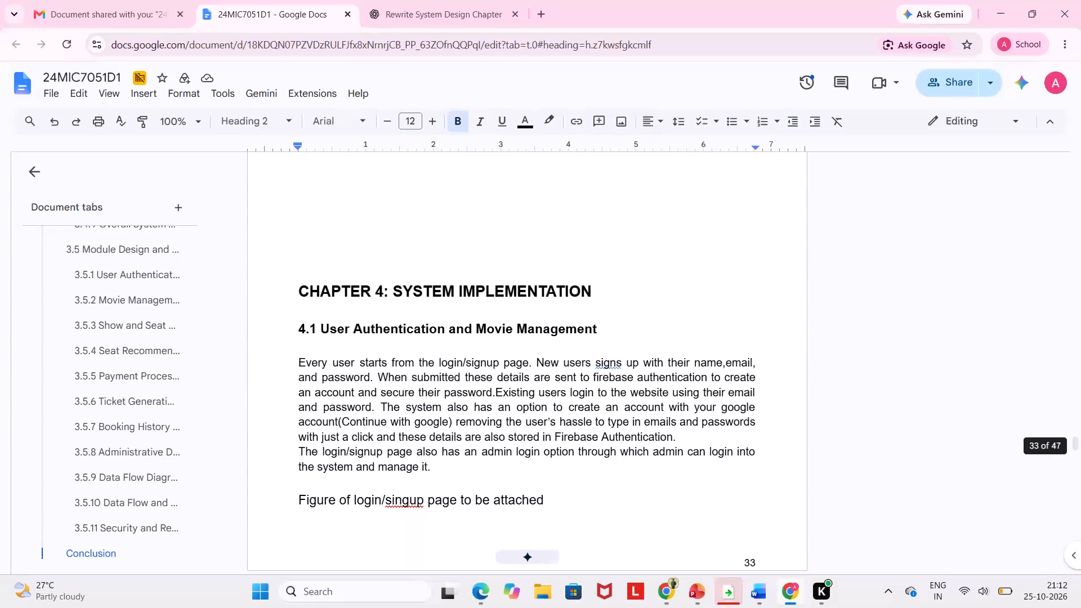
drag(393, 288, 699, 290)
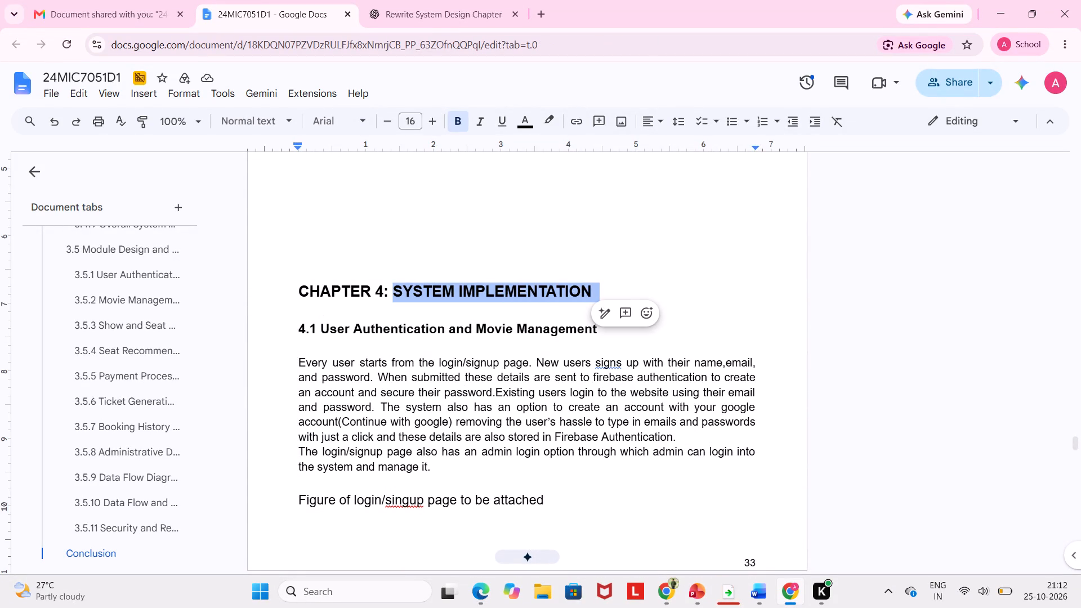
Set the words "SYSTEM IMPLEMENTATION" in the Chapter 4 title to font size 15.
click(391, 125)
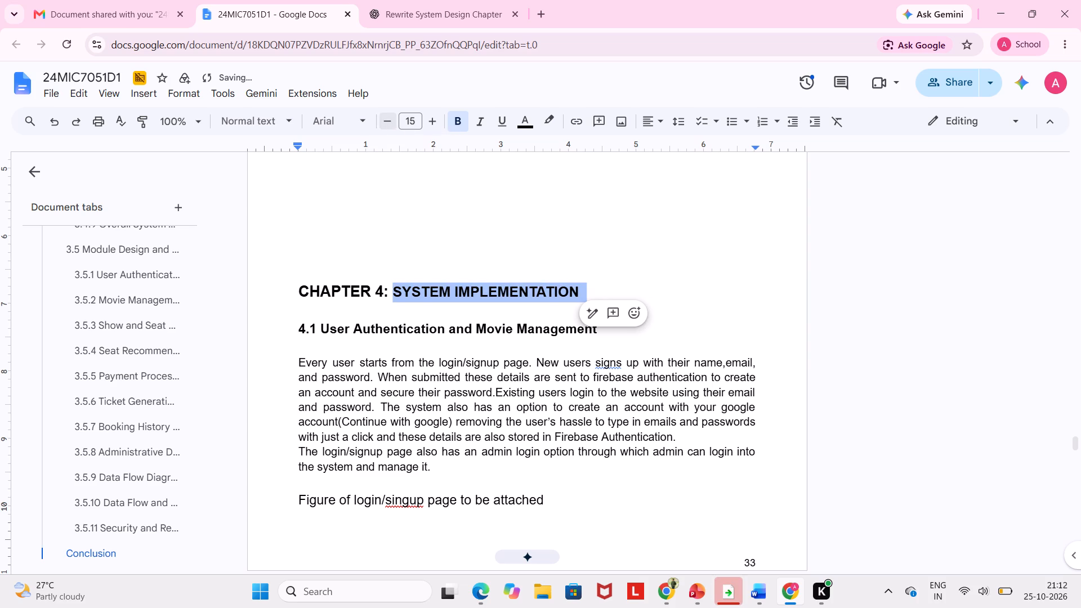
click(446, 271)
scroll(446, 271, up, 6)
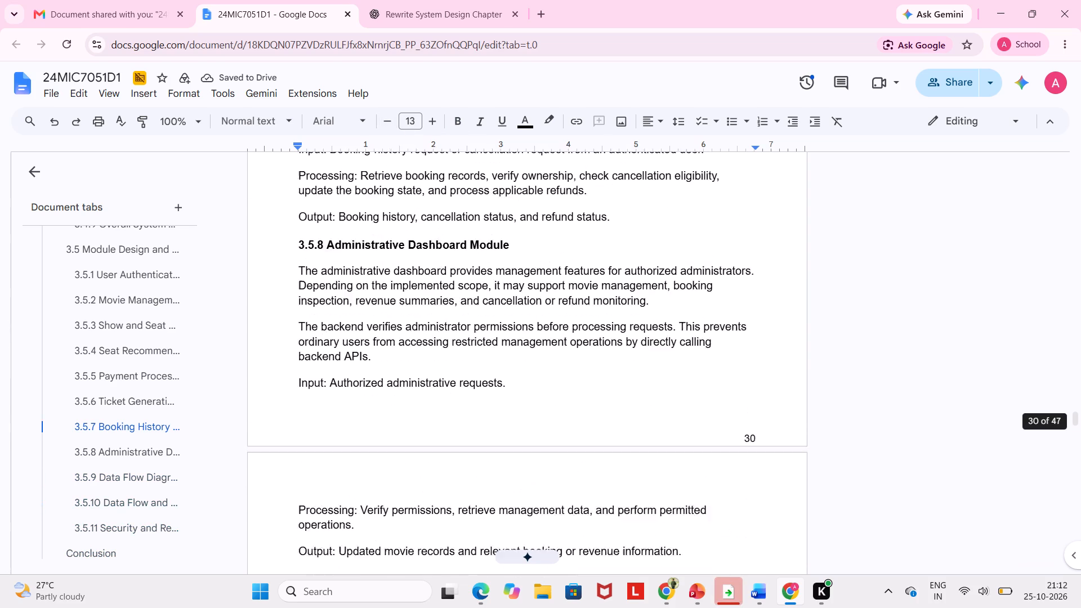
scroll(446, 271, up, 8)
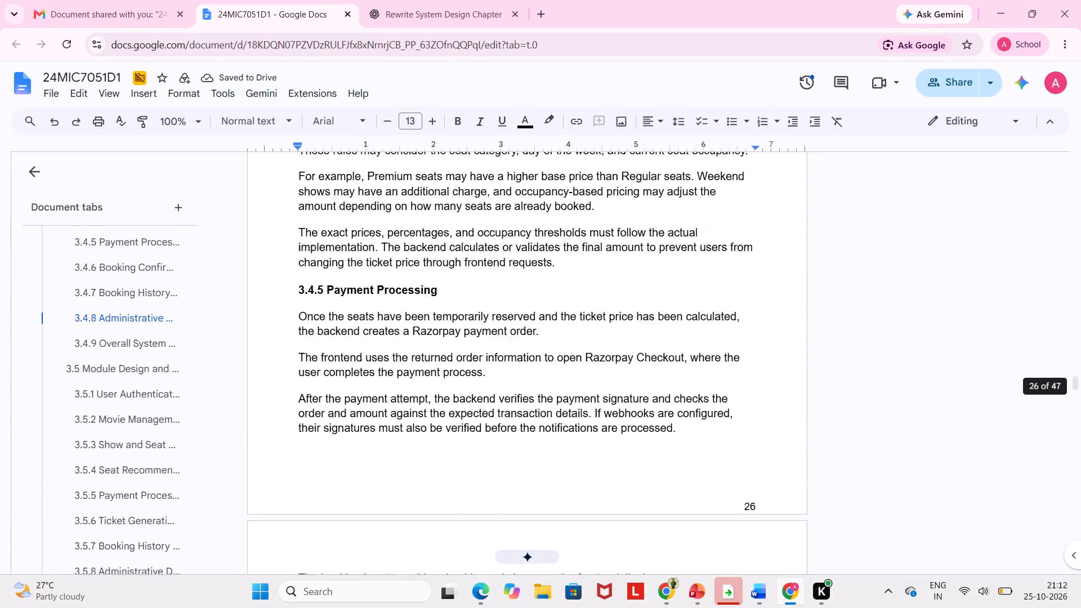
scroll(446, 271, up, 20)
scroll(446, 271, up, 5)
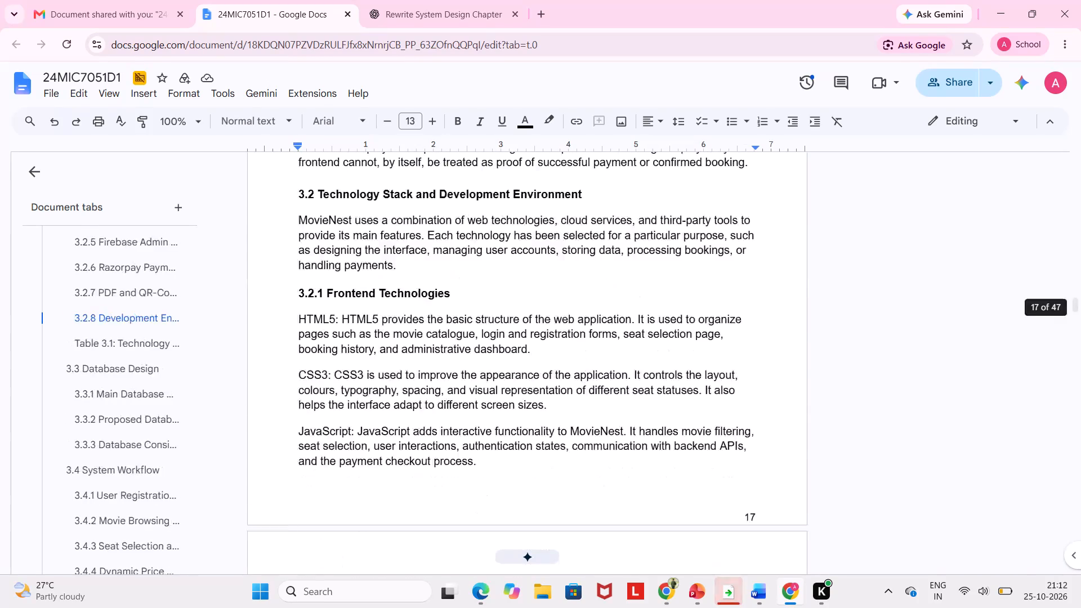